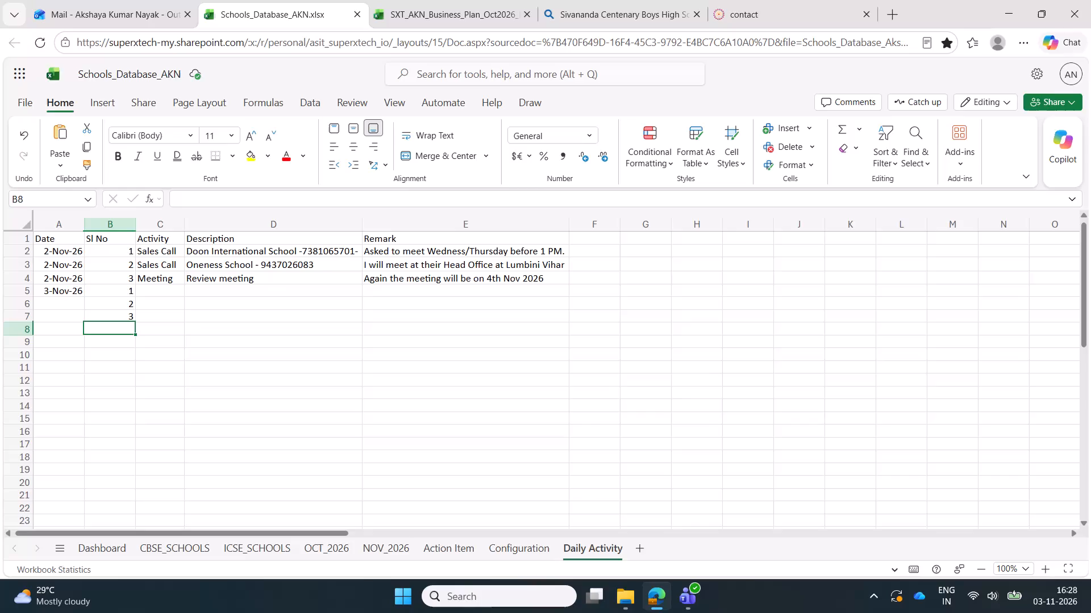
Apply all borders to the activity table range A1:E81 on the Daily Activity sheet.
drag(52, 238, 432, 352)
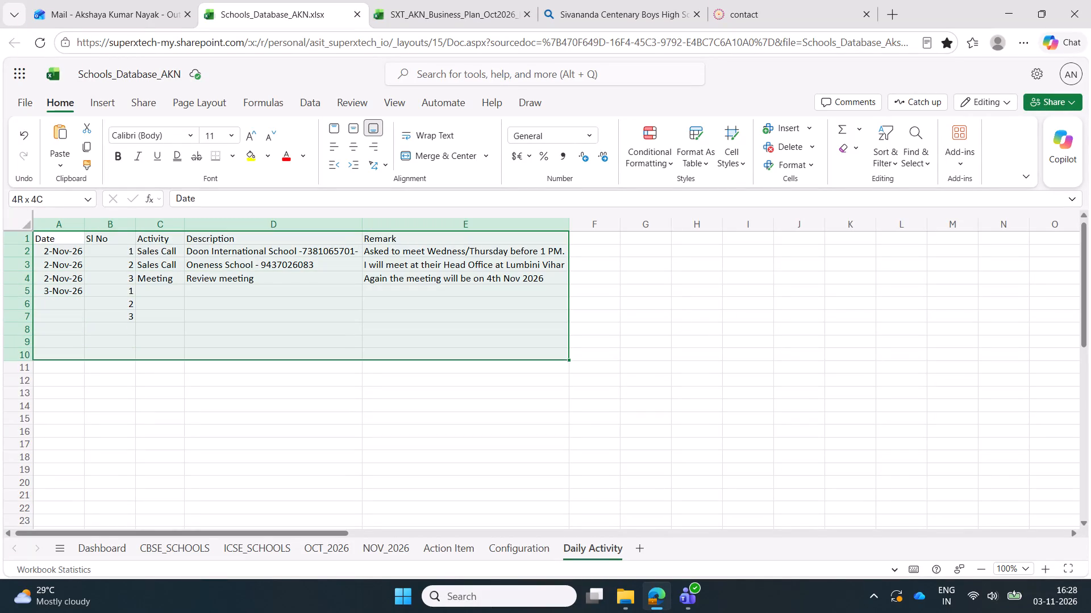
drag(432, 352, 488, 536)
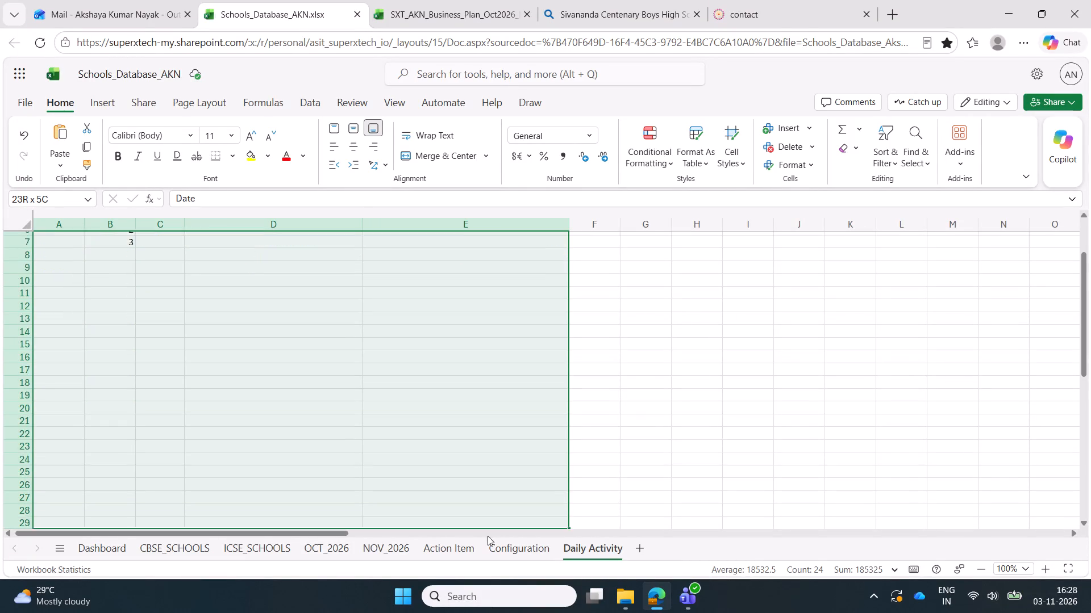
drag(488, 536, 489, 510)
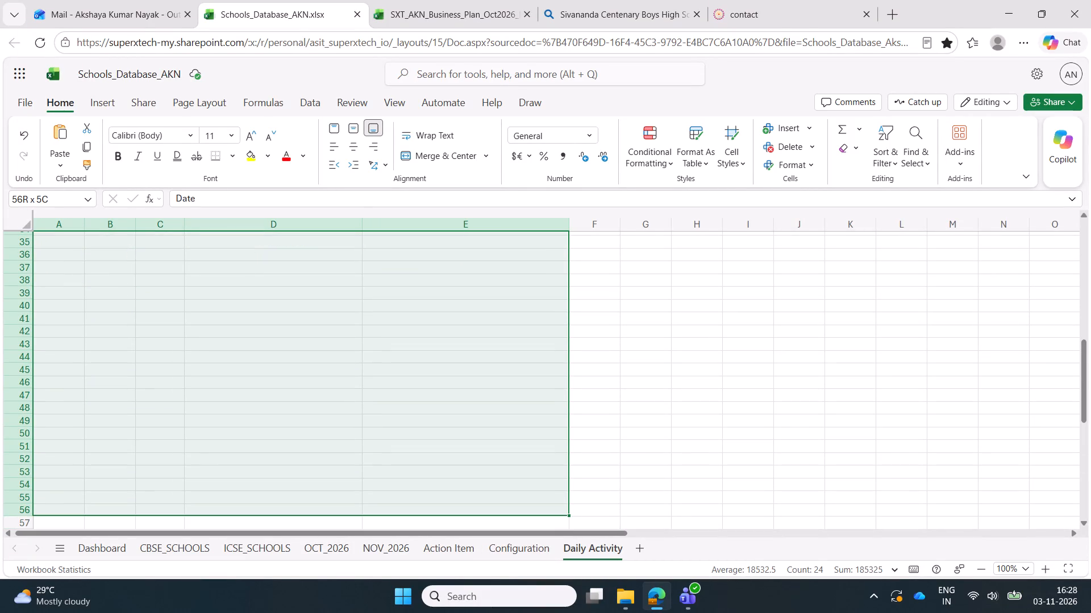
drag(489, 510, 492, 521)
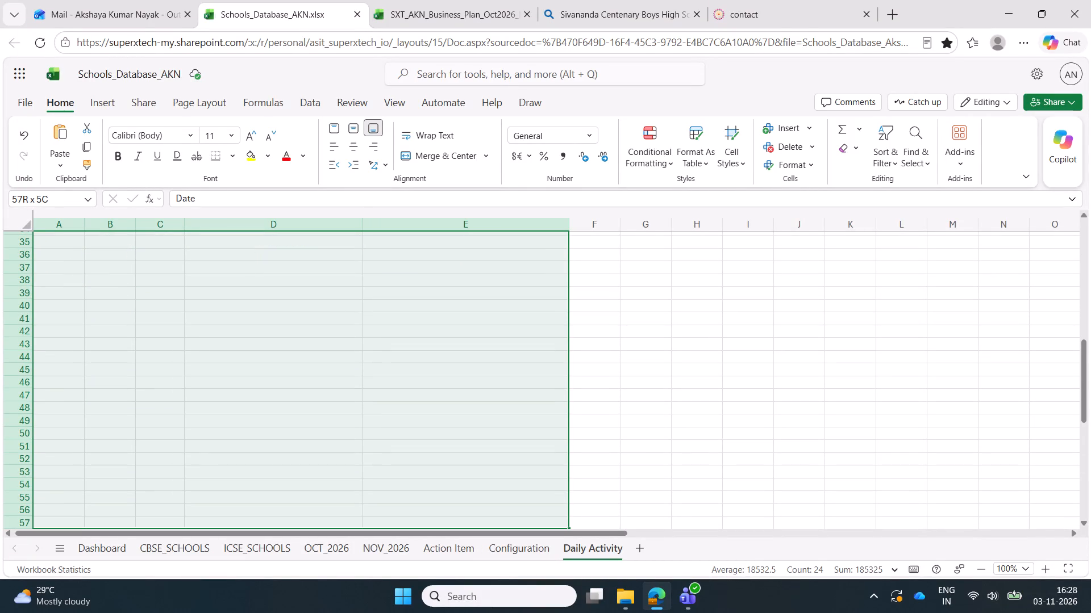
drag(492, 521, 488, 515)
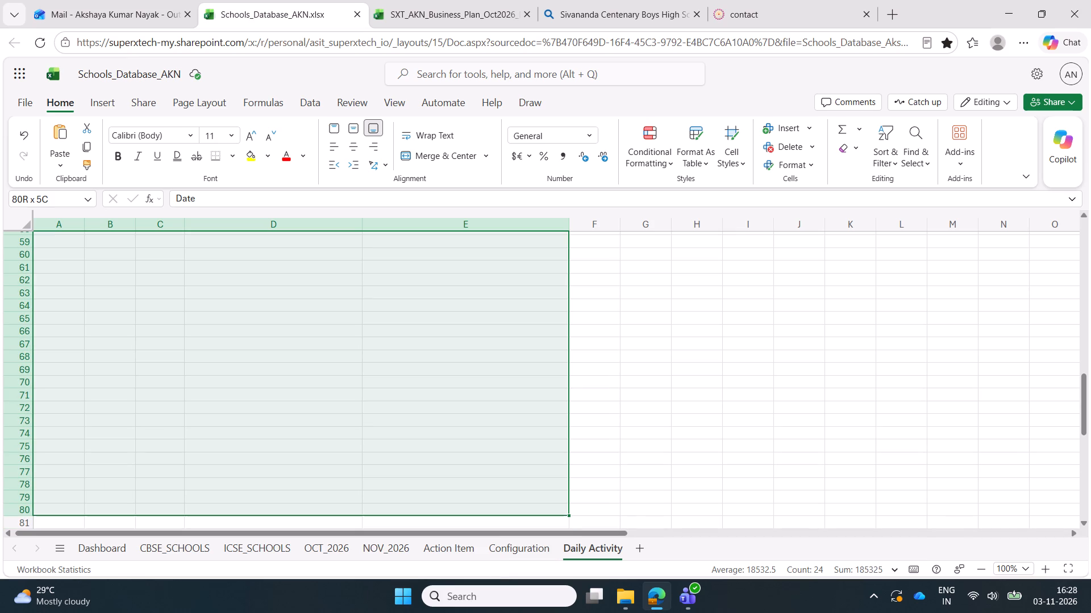
drag(488, 515, 489, 526)
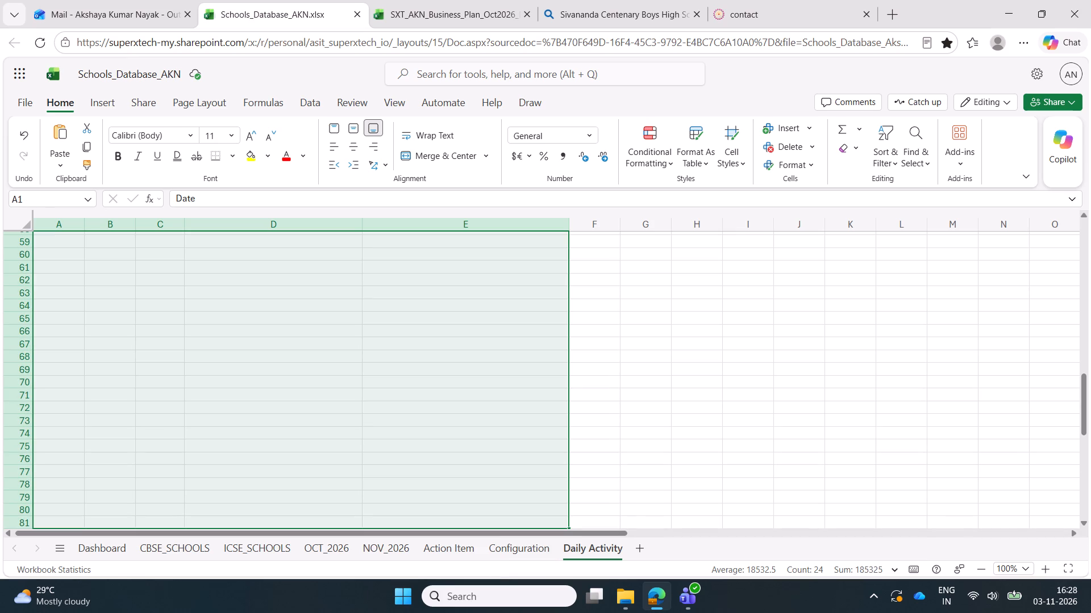
click(232, 159)
click(223, 210)
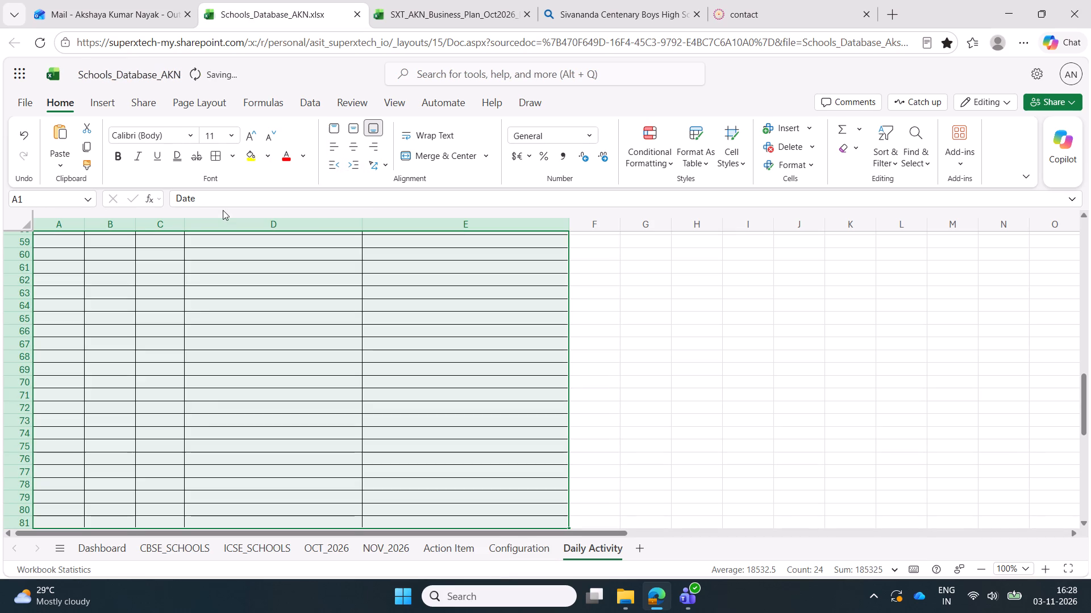
Go back up the Description column towards the top entries of the Daily Activity table.
click(324, 305)
key(Up)
key(Up)
key(Up)
key(Up)
key(Up)
key(Up)
key(Up)
key(Up)
key(Up)
key(Up)
key(Up)
key(Up)
key(Up)
key(Up)
key(Up)
key(Up)
key(Up)
key(Up)
key(Up)
key(Up)
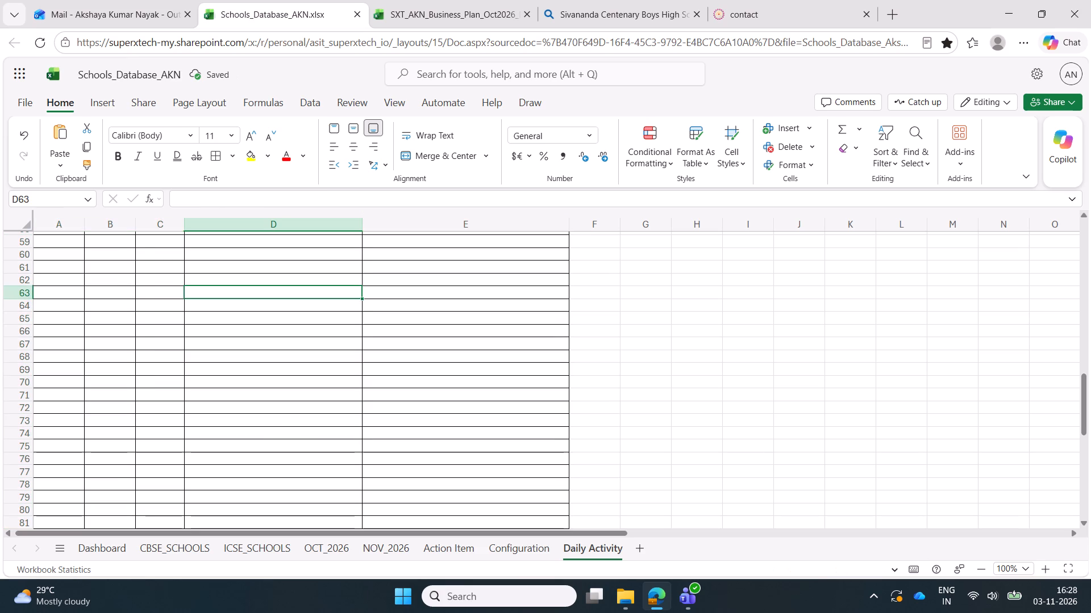
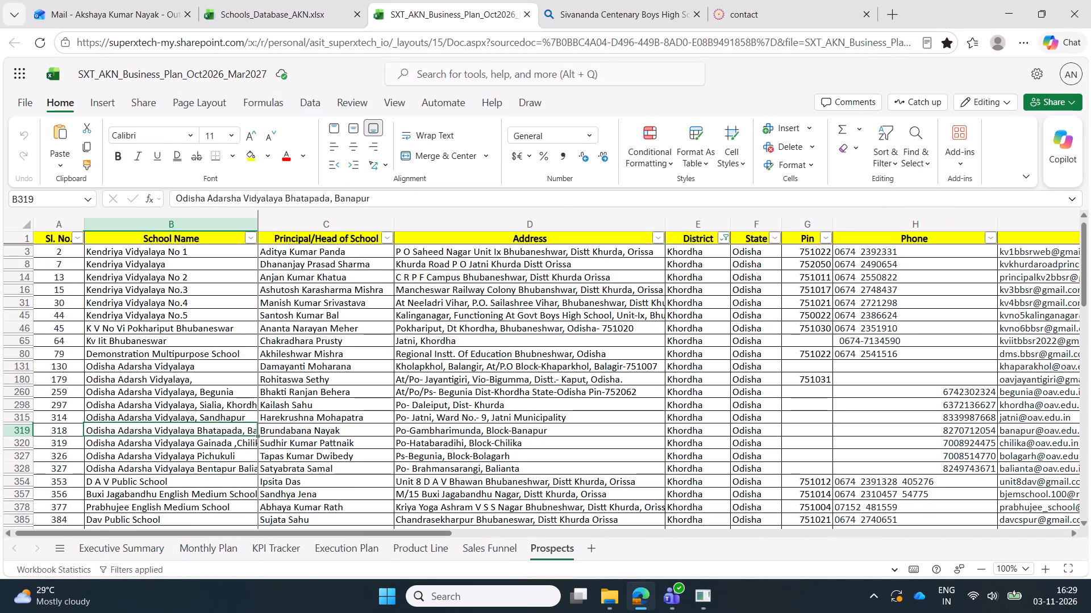
Add a new sheet after Prospects in the business plan workbook and name it "Rename -Break up".
click(593, 555)
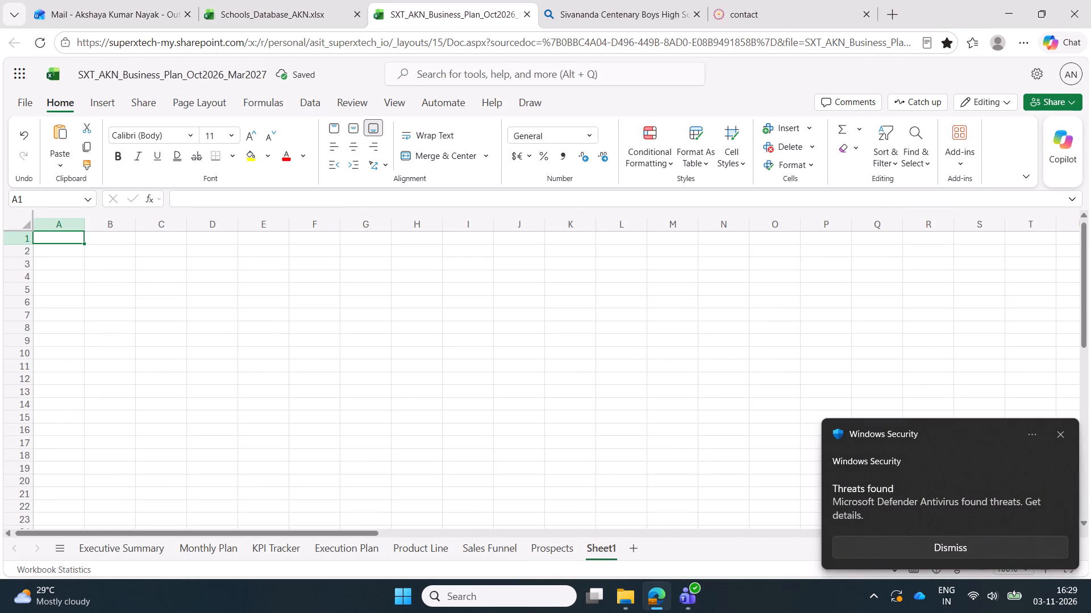
right_click(602, 549)
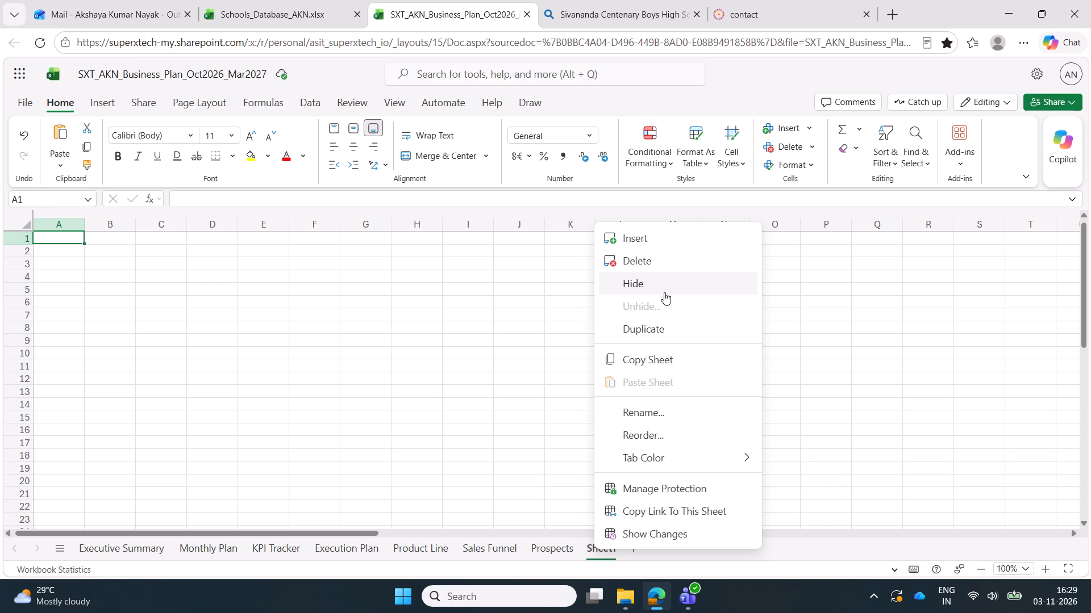
key(shift+w)
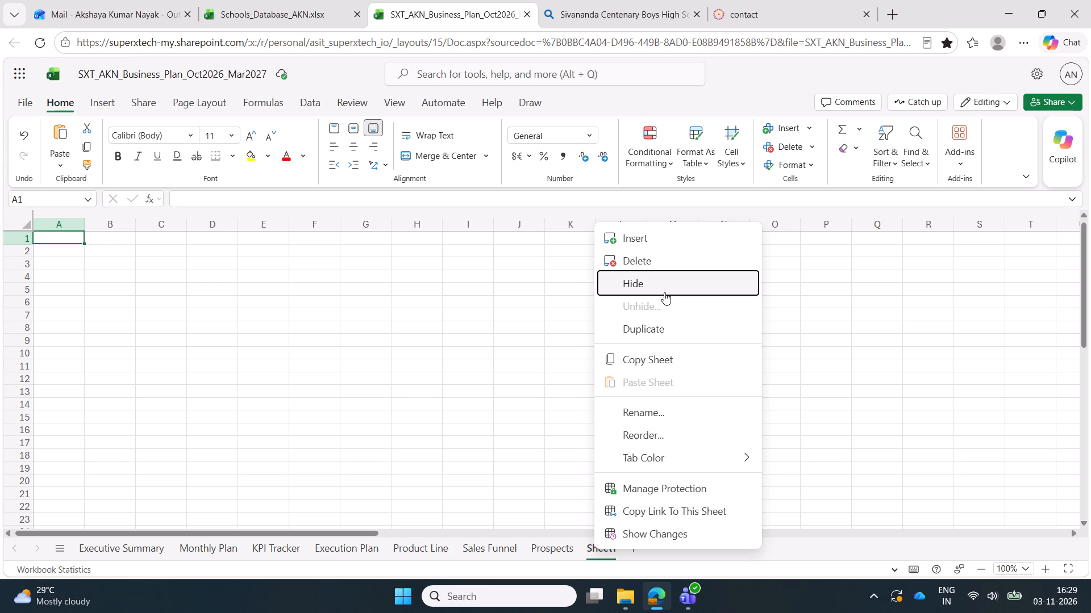
click(648, 410)
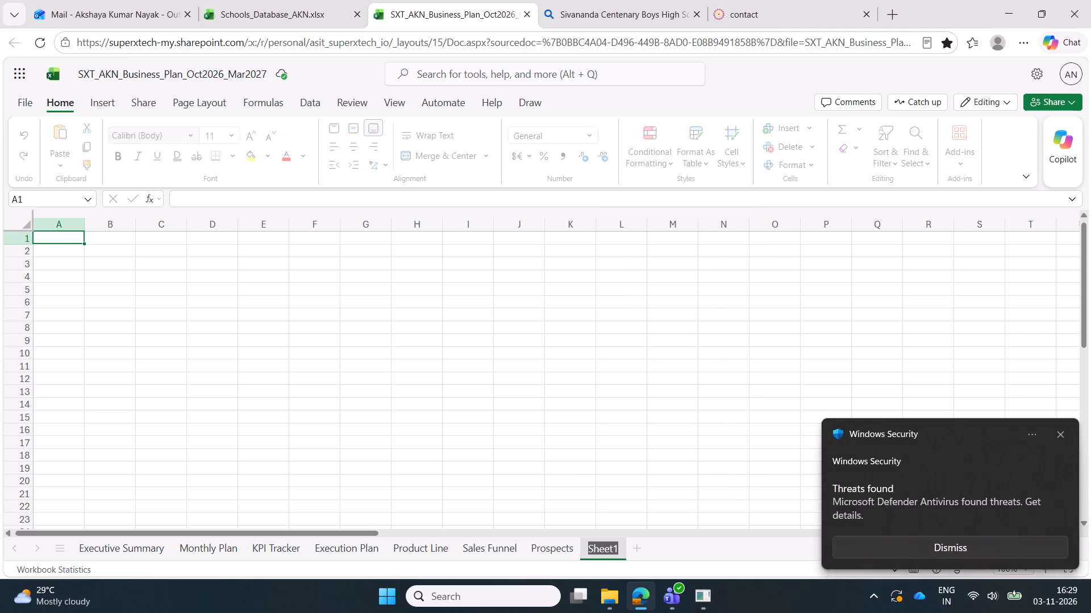
text(Rename)
key(space)
text(-)
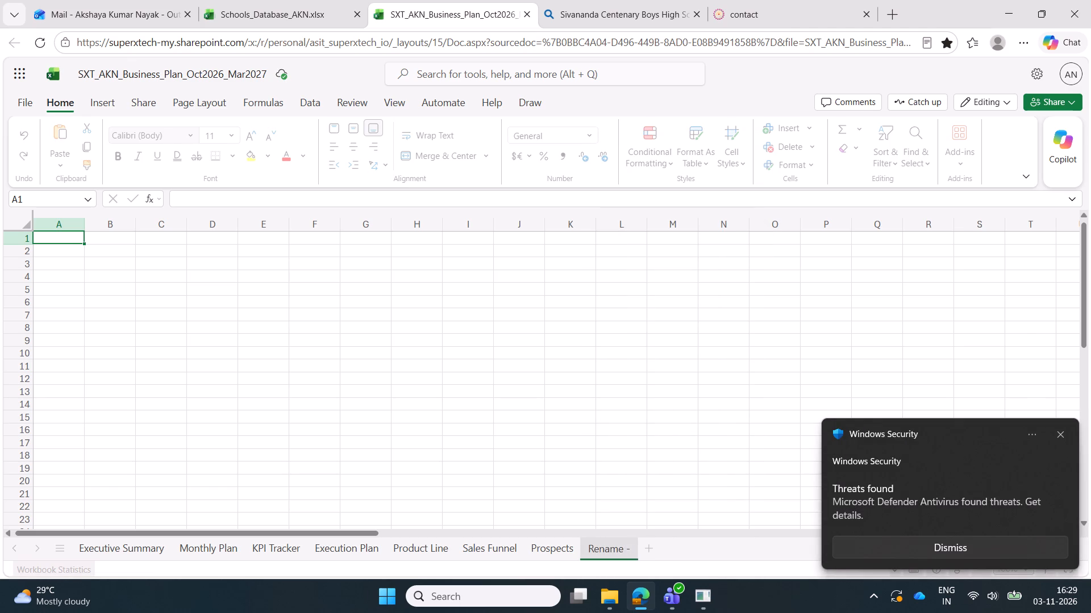
text(Break uo)
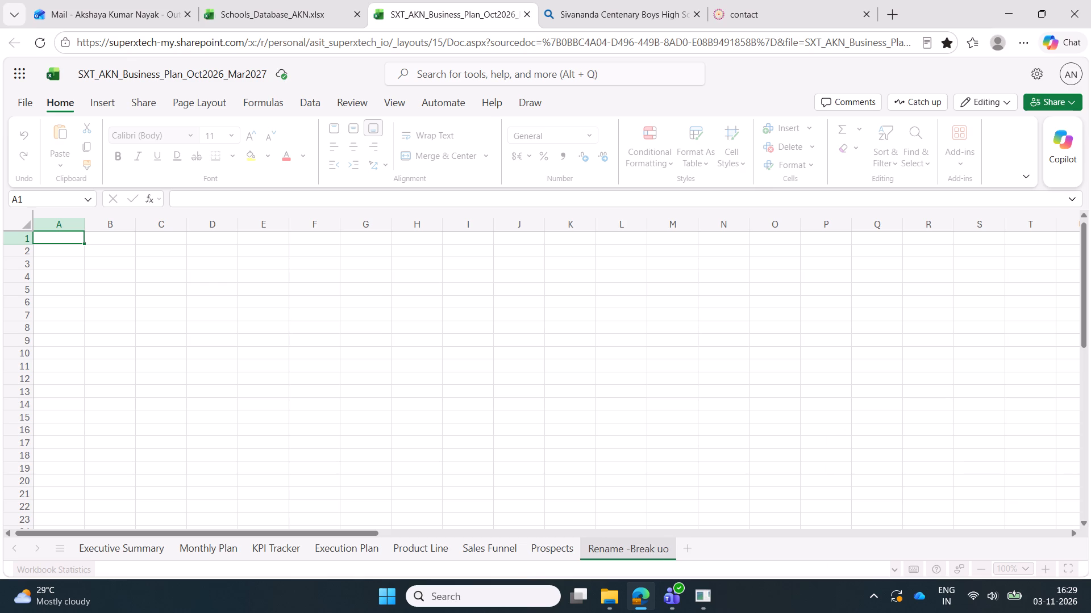
key(BackSpace)
key(p)
click(644, 369)
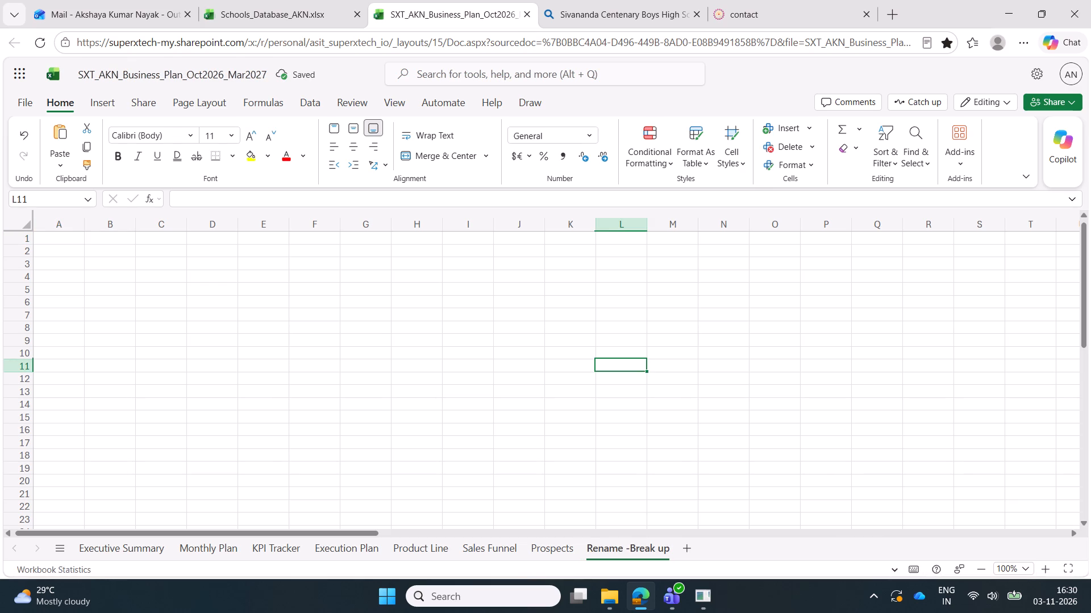
Widen column A slightly and enter the heading "Time Line" in cell A2.
click(65, 258)
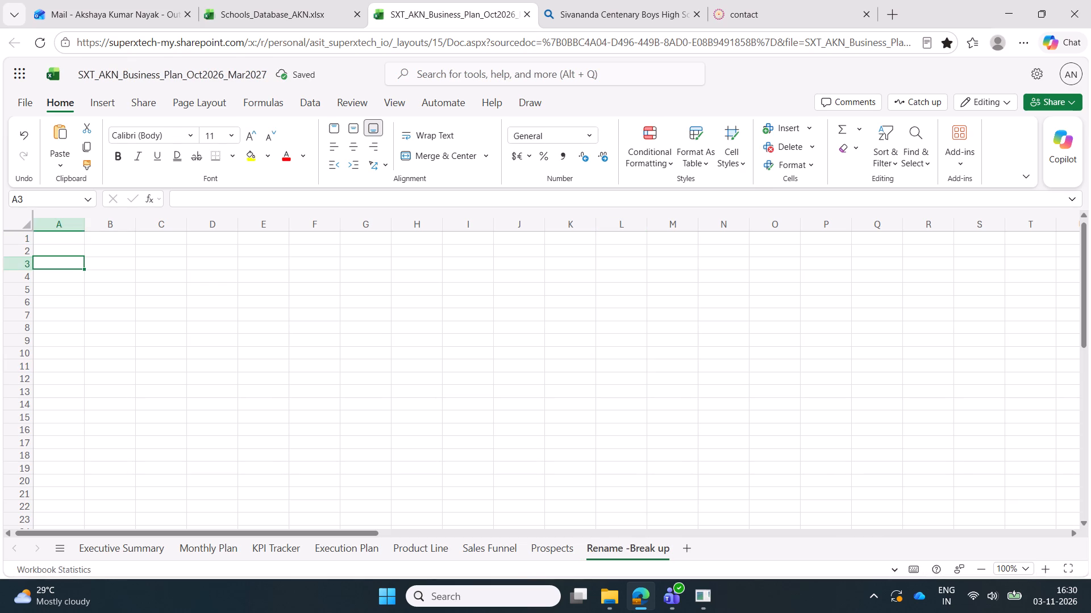
click(77, 254)
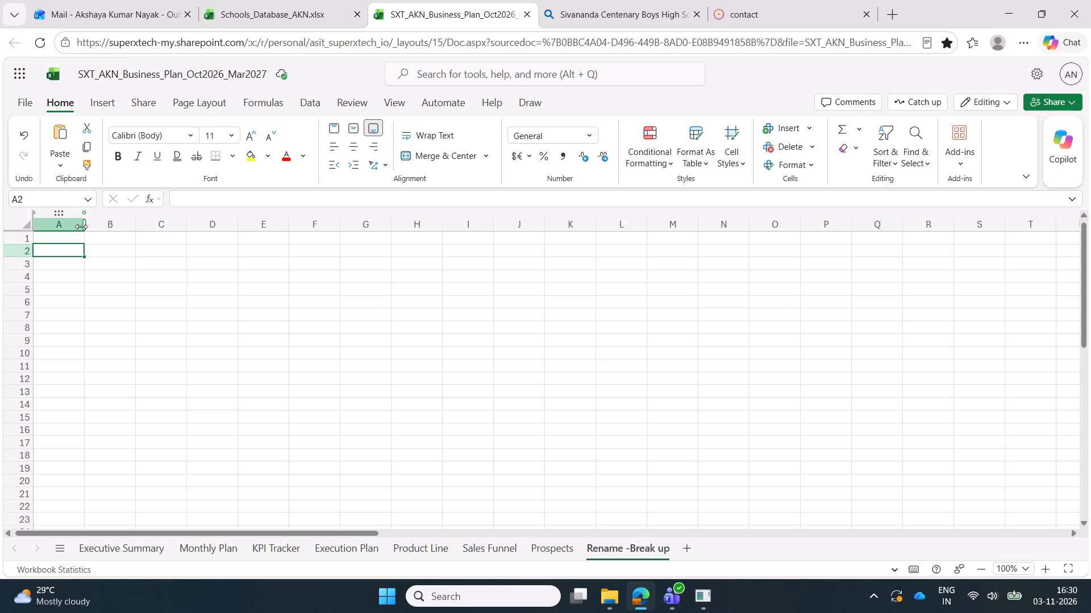
drag(80, 225, 103, 230)
click(76, 250)
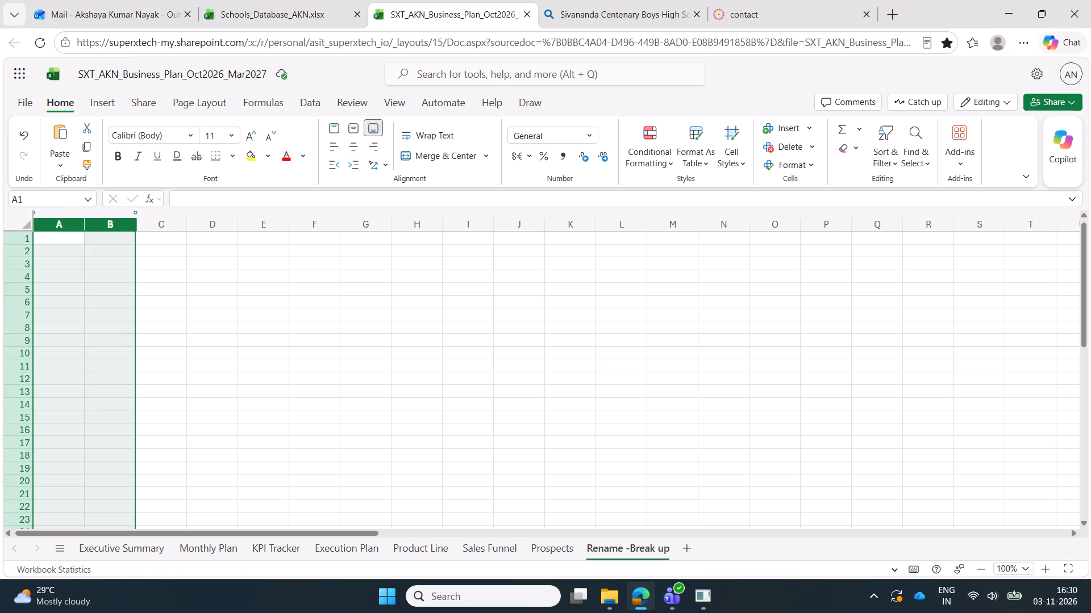
drag(86, 224, 109, 226)
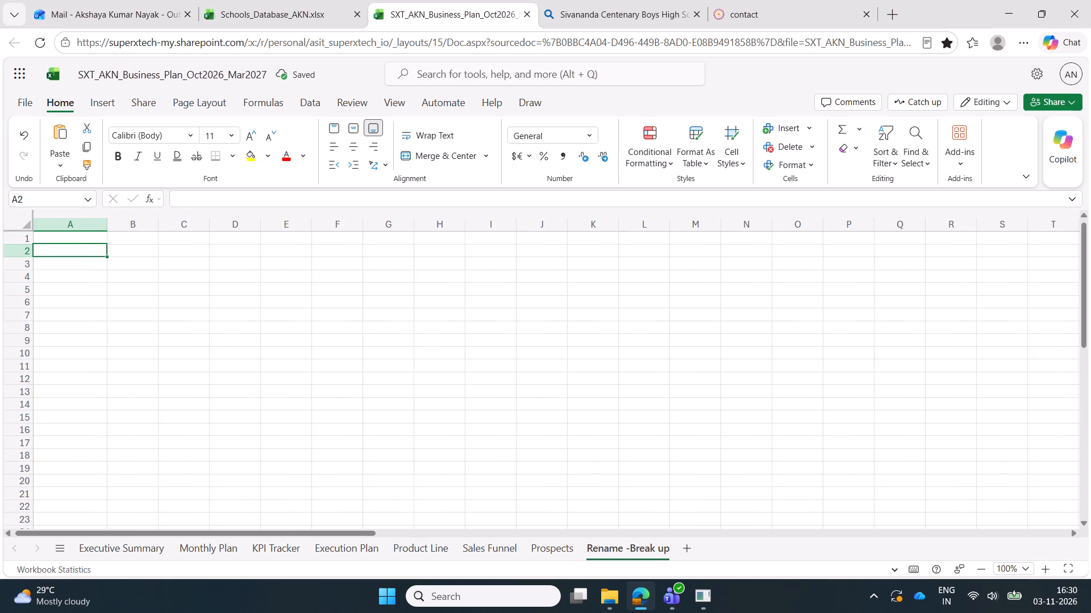
text(Time Line)
key(Right)
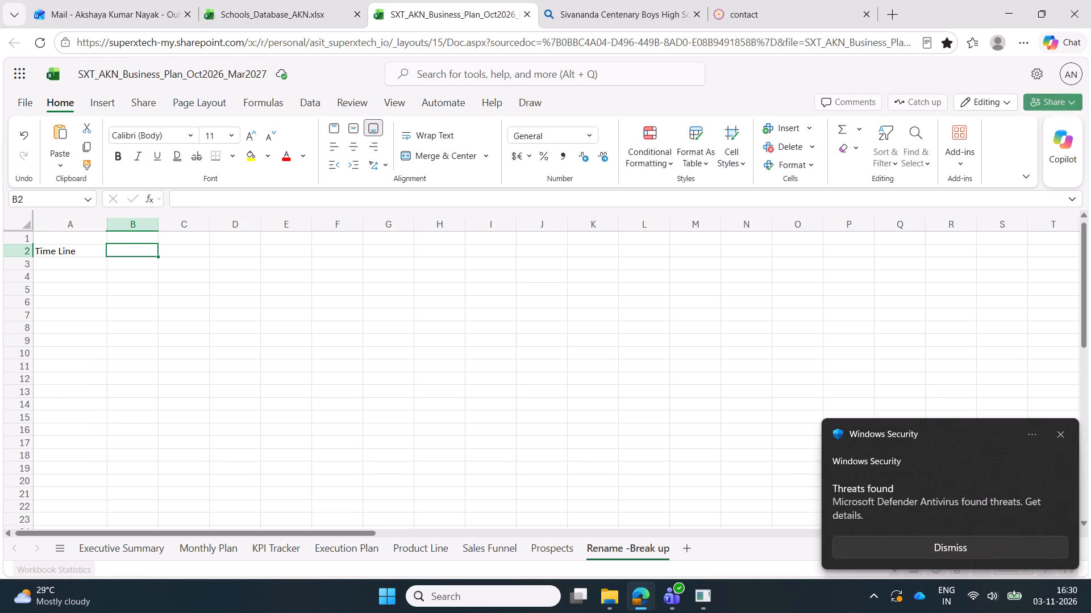
Enter the first period "1st Niv 2026 to 11th Nov 2026" in cell A3 below the Time Line heading.
click(81, 262)
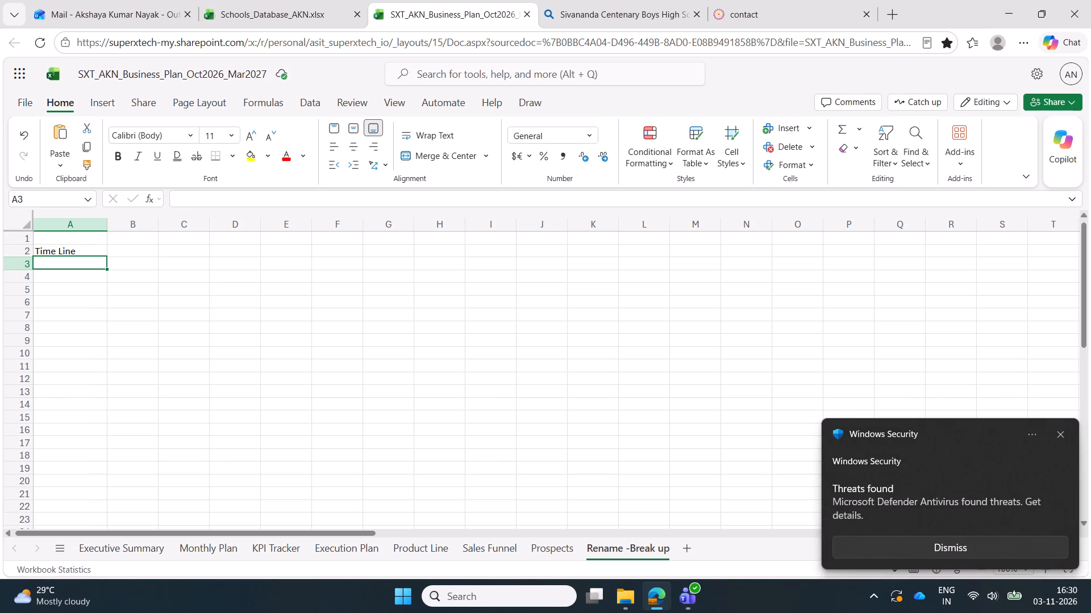
text(1st Niv 20)
text(26)
key(minus)
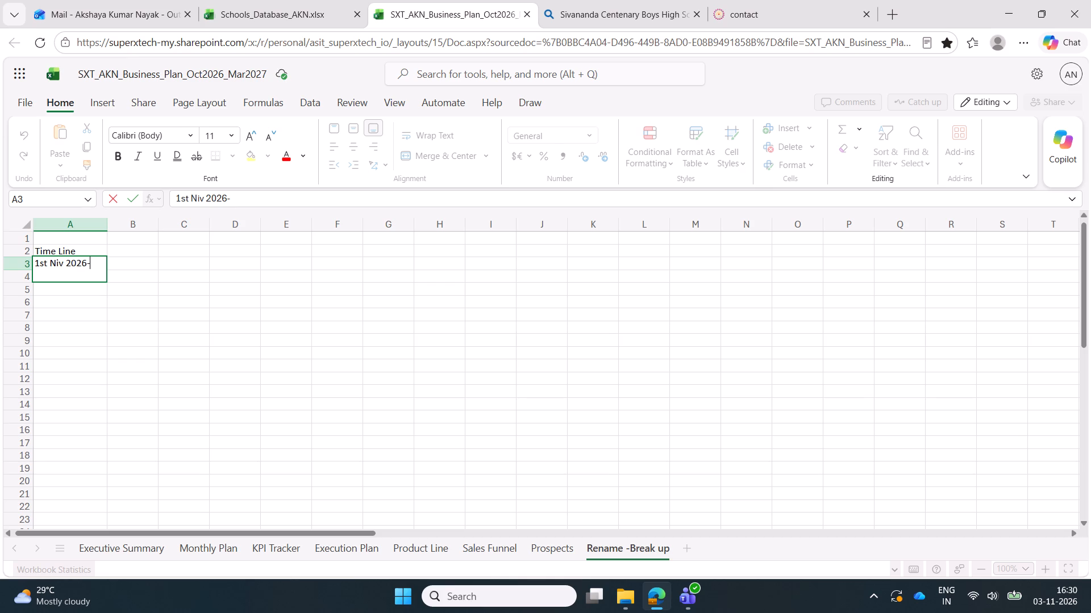
text(10)
key(BackSpace)
key(BackSpace)
key(BackSpace)
key(space)
text(to)
key(space)
text(11th n)
key(BackSpace)
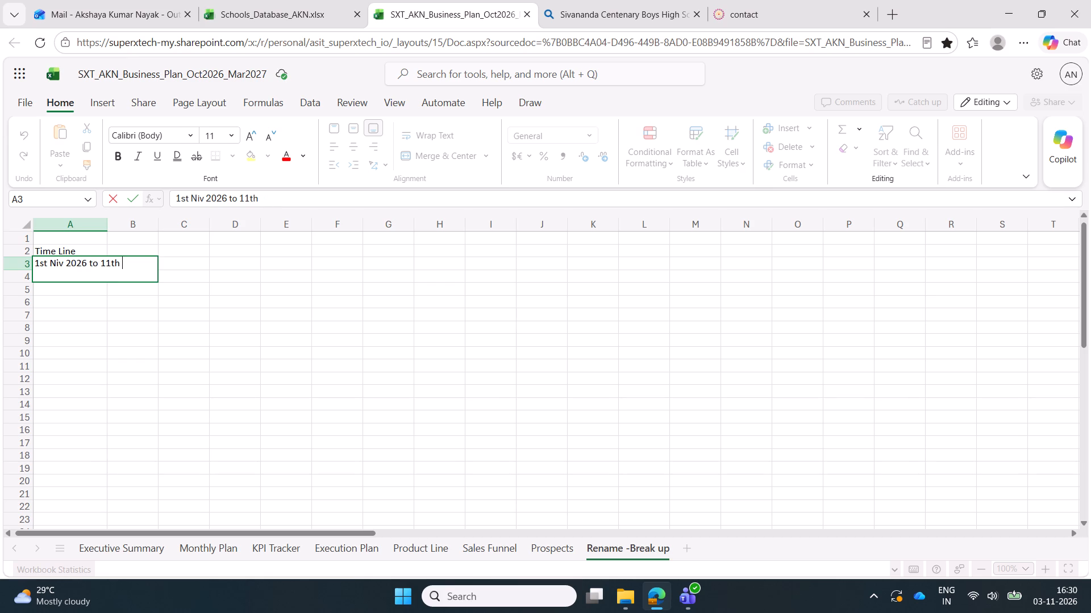
text(Nov 202)
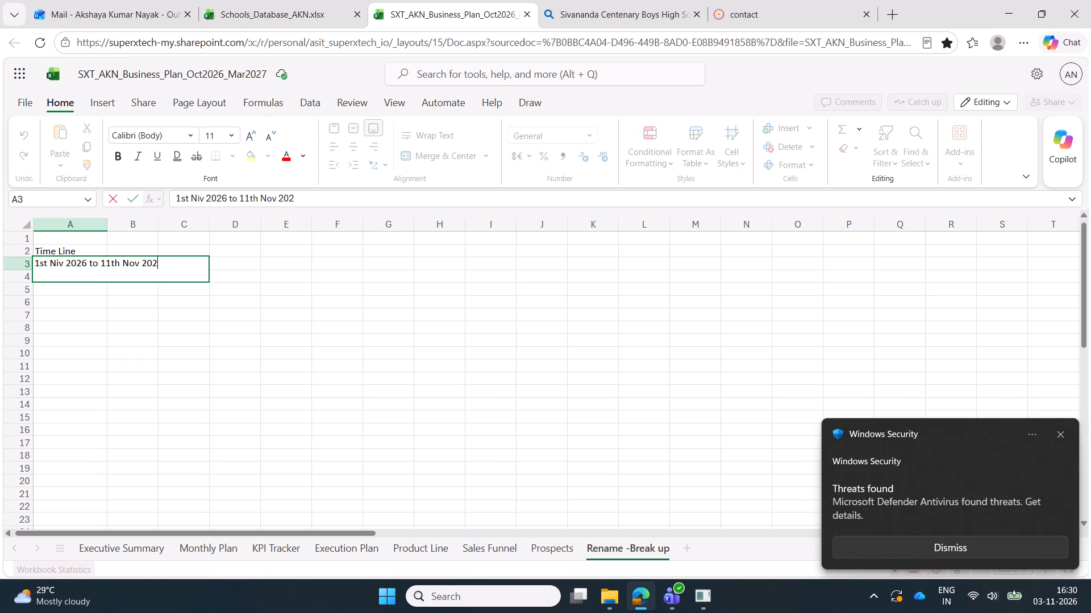
key(6)
key(Return)
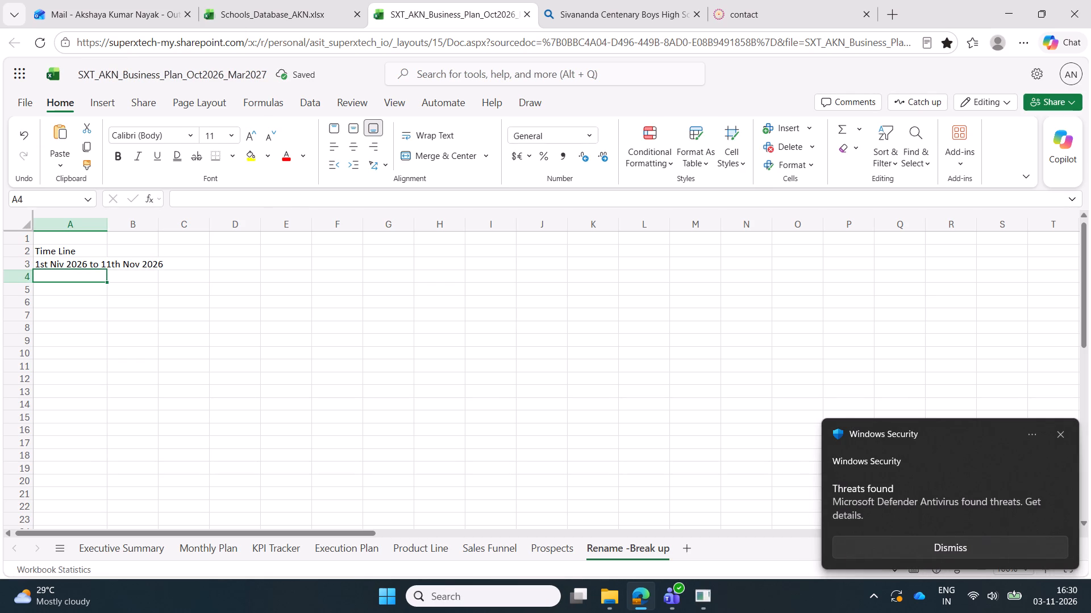
Edit the period in cell A3 to read "1st Nov 2026 to 11th Nov 2020".
double_click(60, 262)
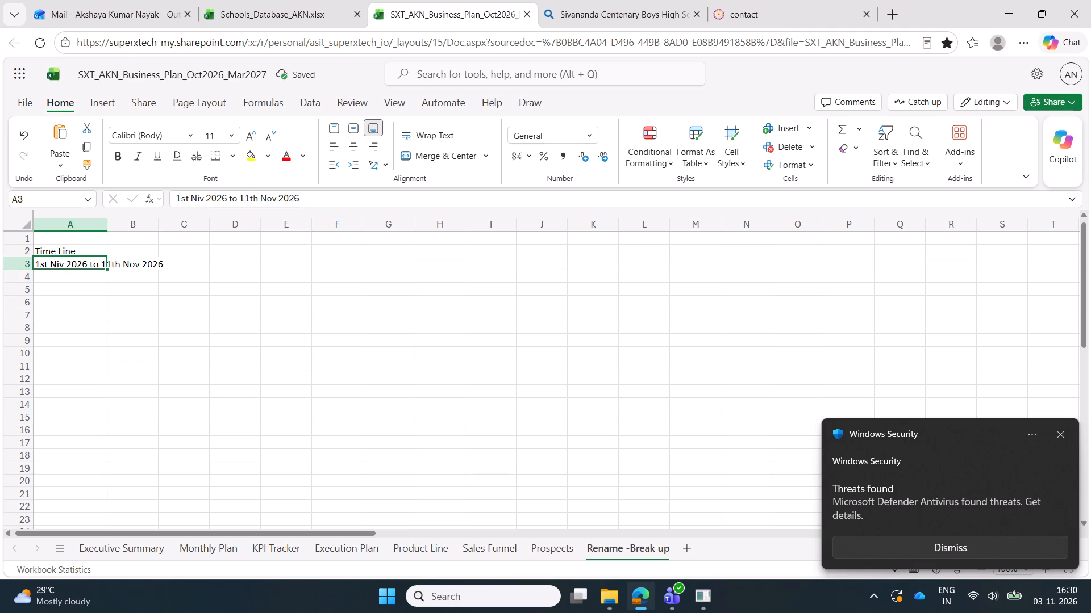
key(BackSpace)
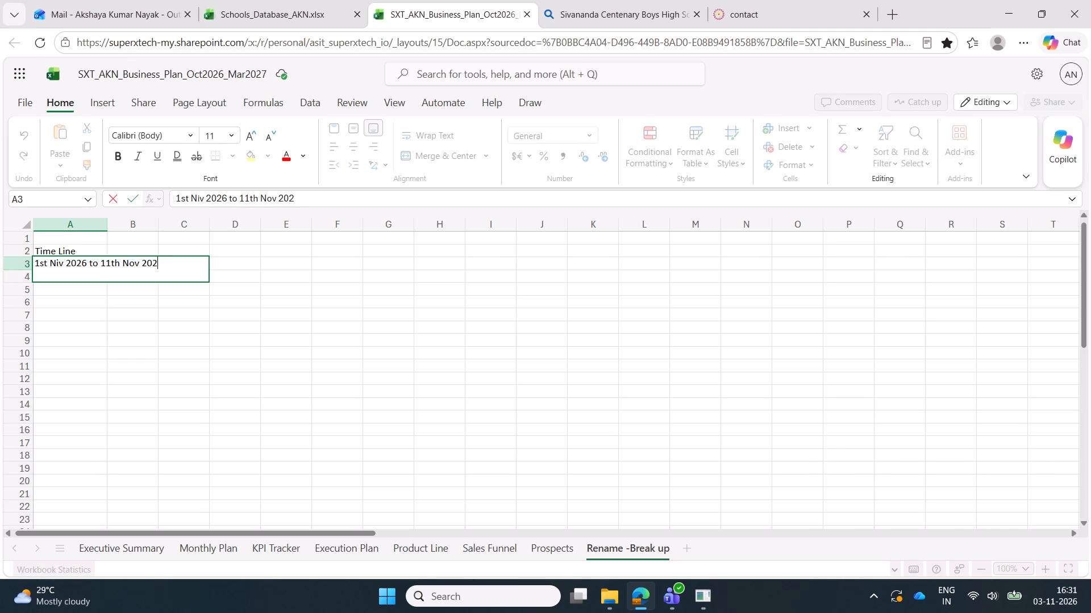
key(o)
click(123, 319)
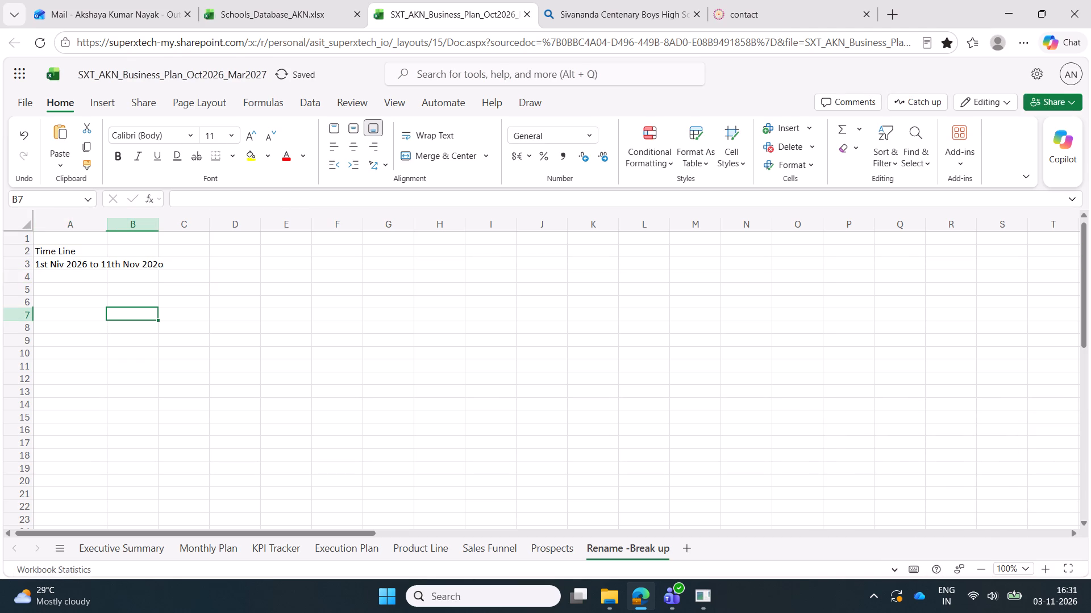
click(142, 263)
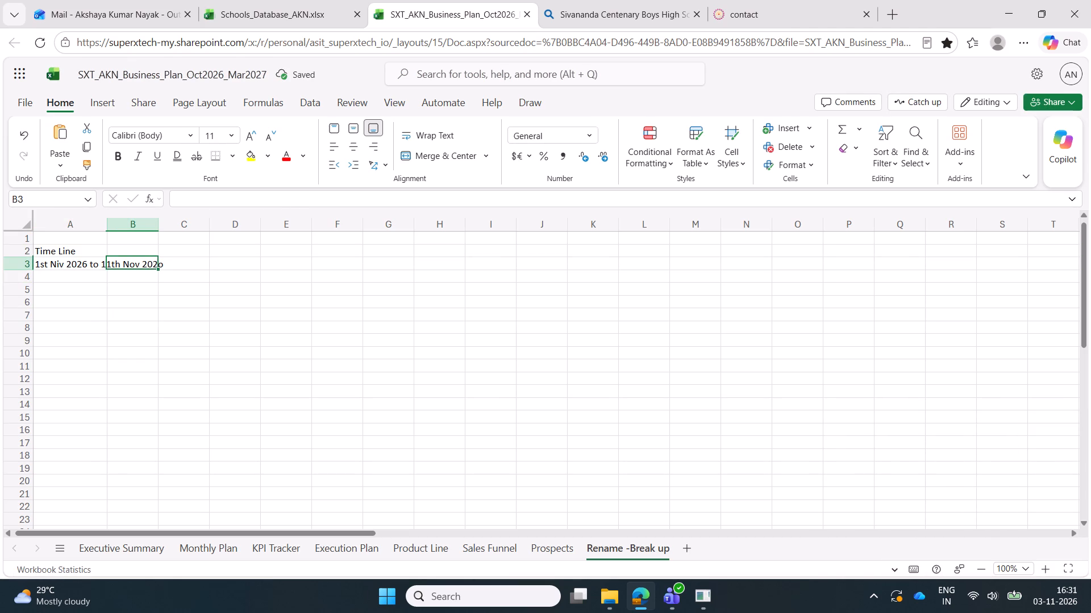
click(92, 265)
click(301, 197)
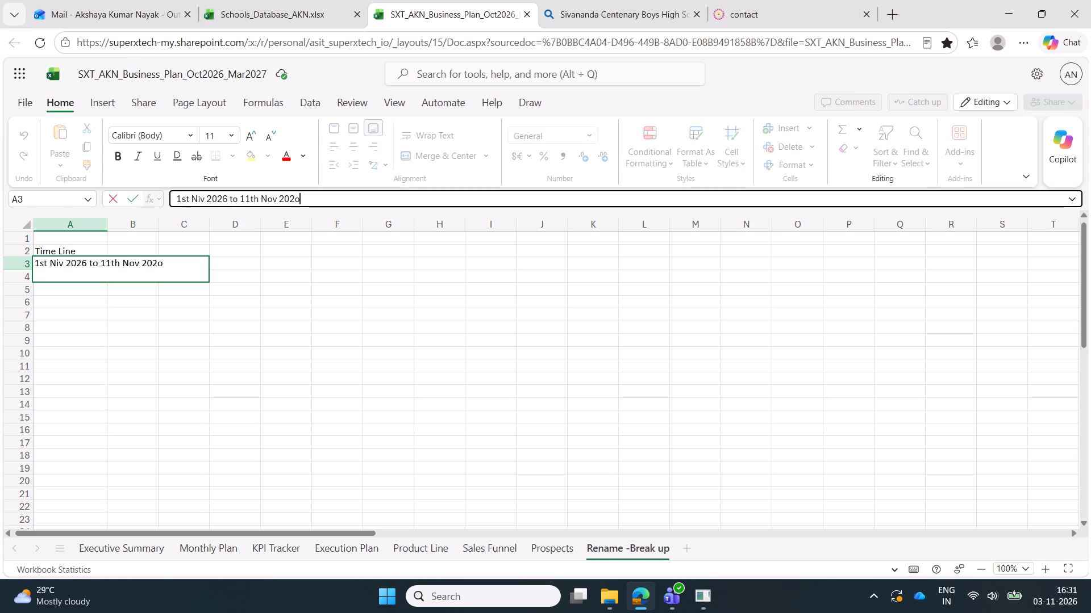
key(BackSpace)
key(0)
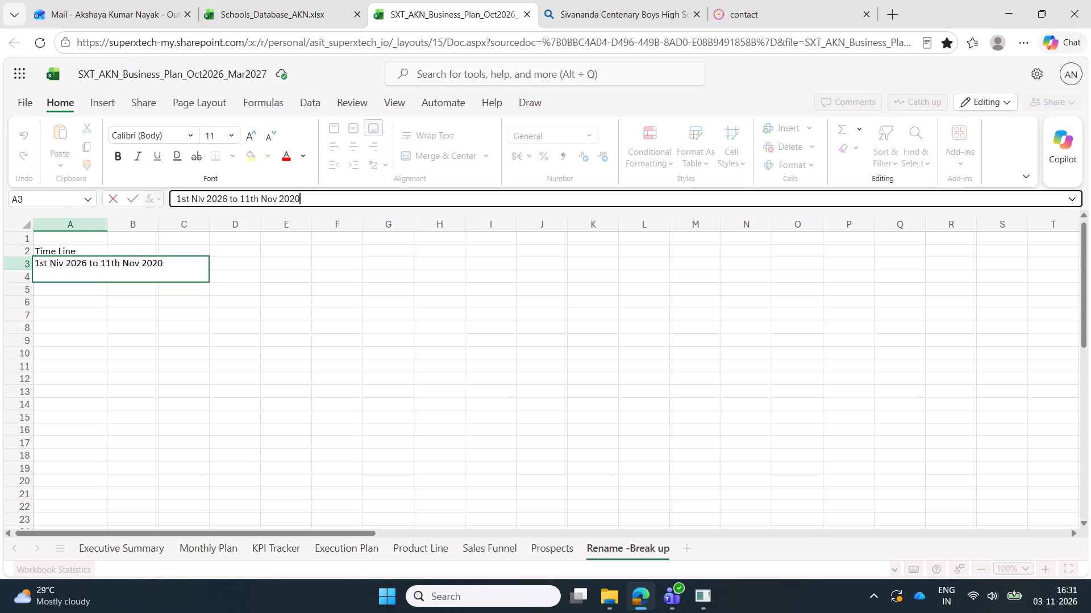
click(58, 262)
key(BackSpace)
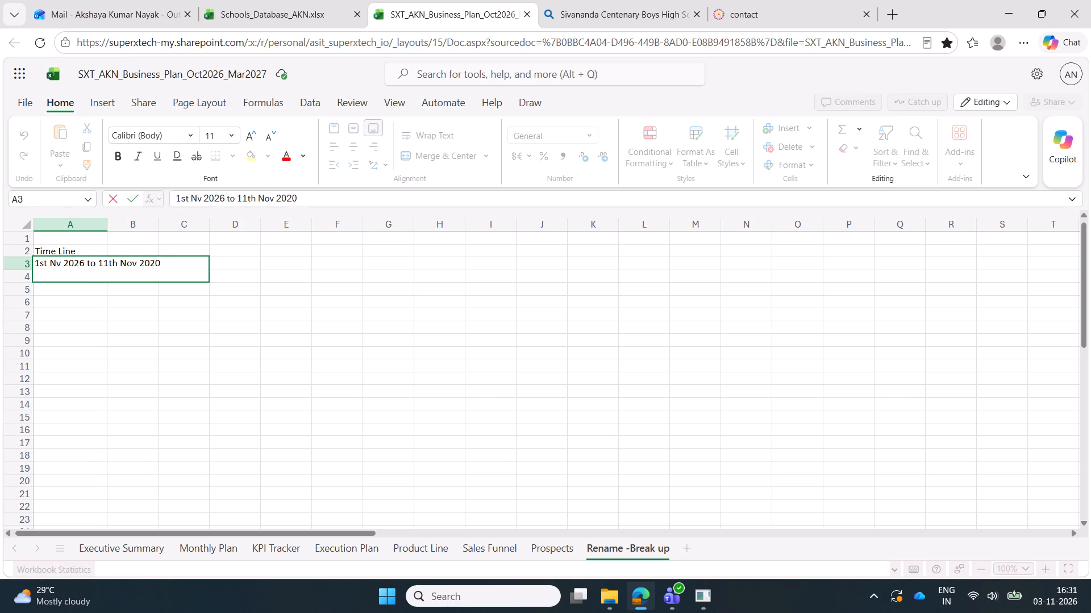
key(o)
click(93, 331)
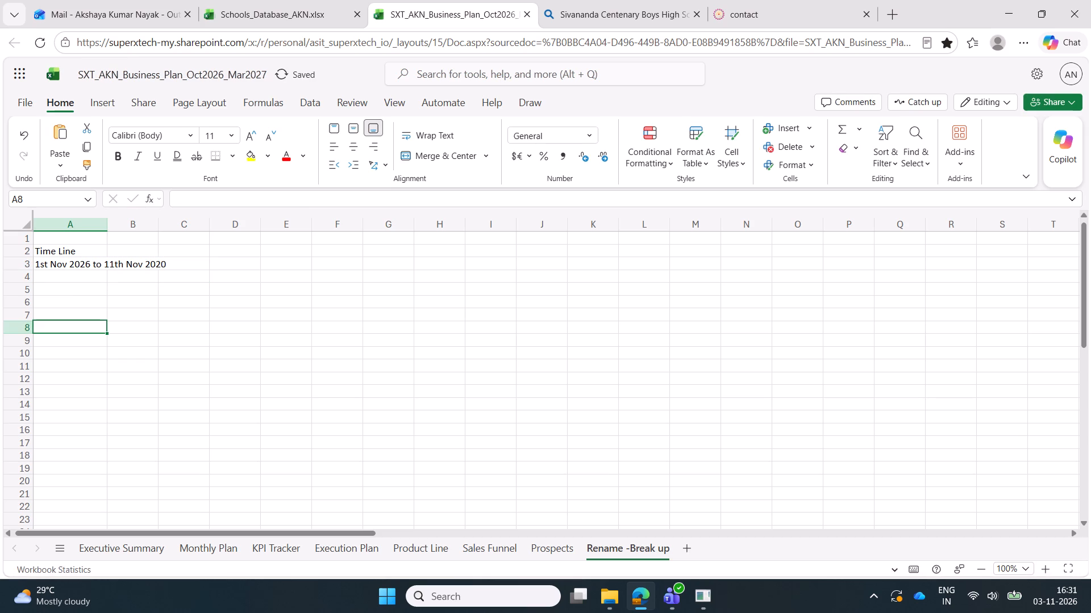
Enter the second period "12th Nov 2026 to 20th Nov 2026" in cell A4.
click(82, 281)
text(12th)
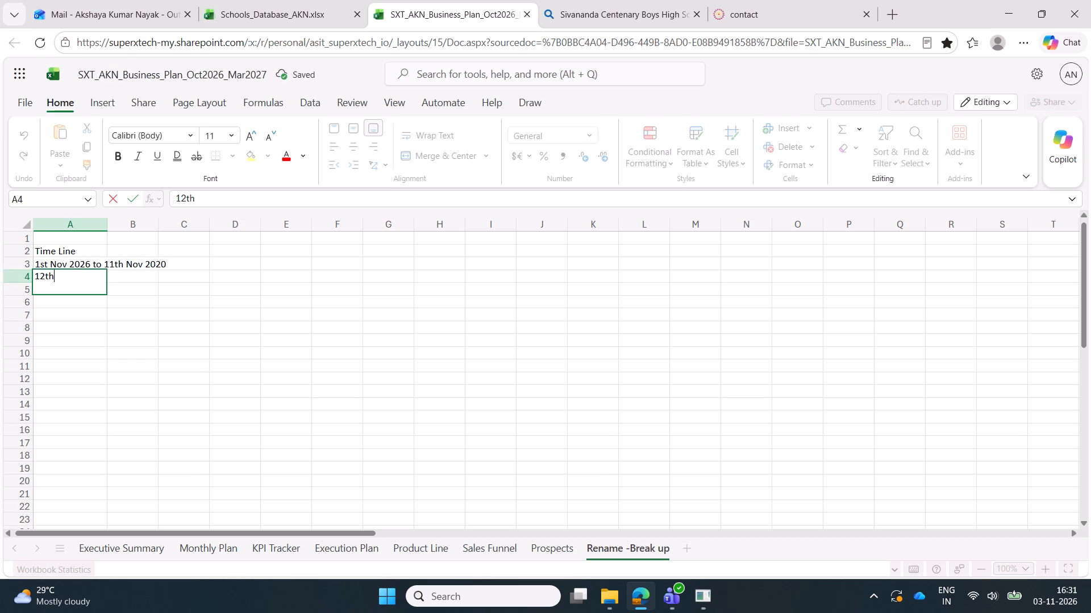
key(space)
text(Nov)
key(space)
text(2026 to)
key(space)
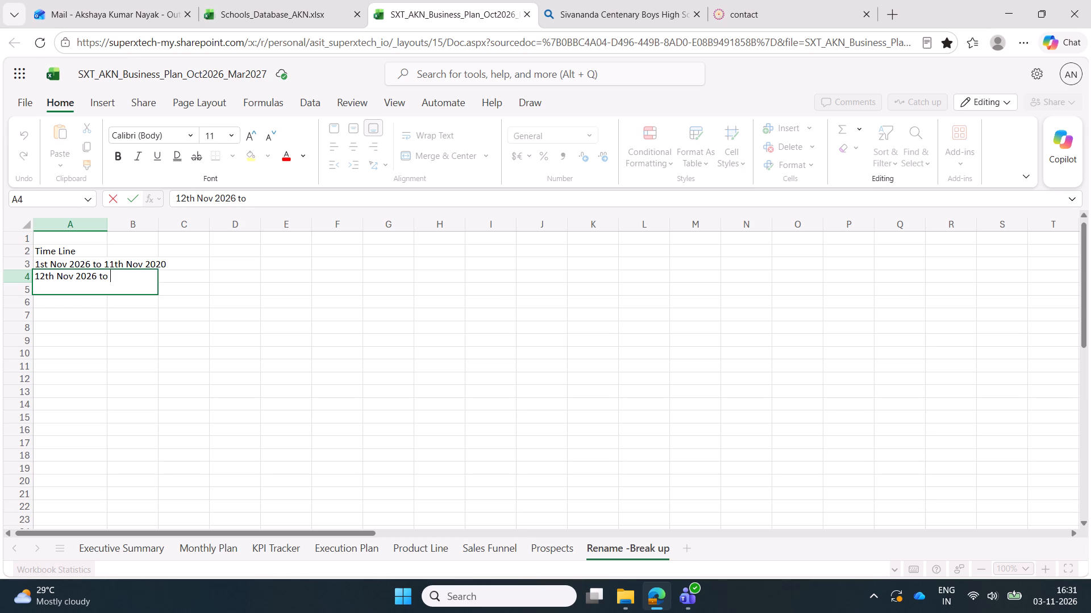
text(20th)
key(space)
text(Nov)
key(space)
text(20)
text(26)
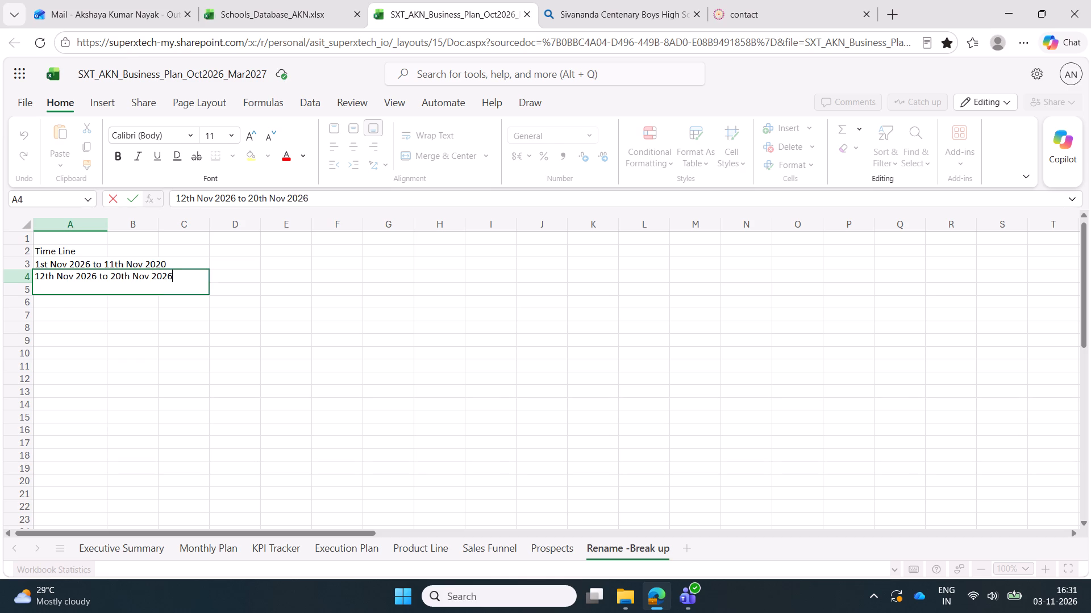
Correct the end year of the period in cell A3 so it reads "1st Nov 2026 to 11th Nov 2026".
click(60, 267)
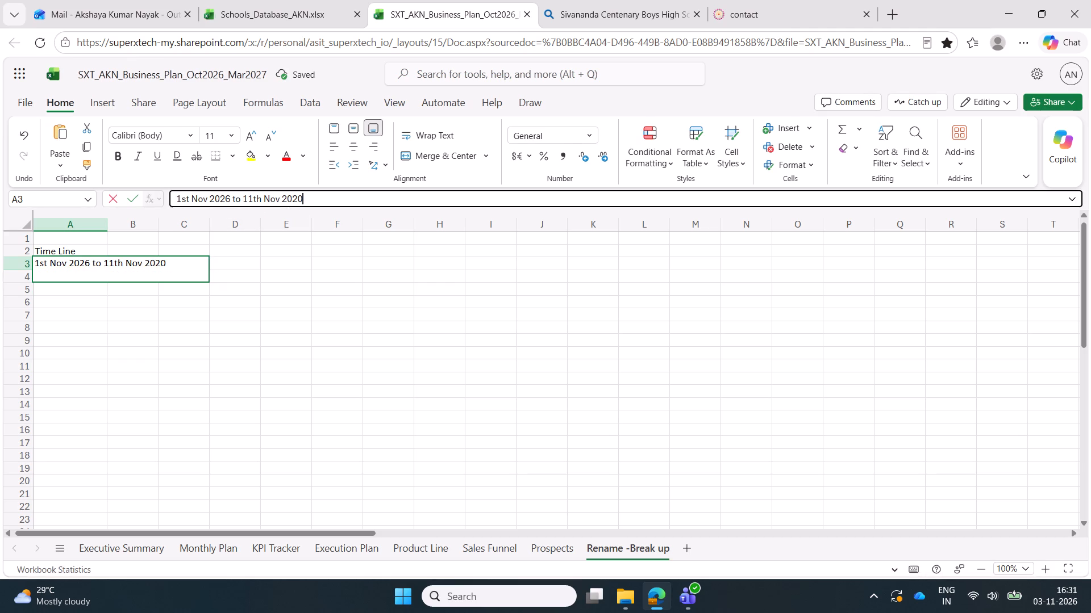
click(304, 195)
key(BackSpace)
key(6)
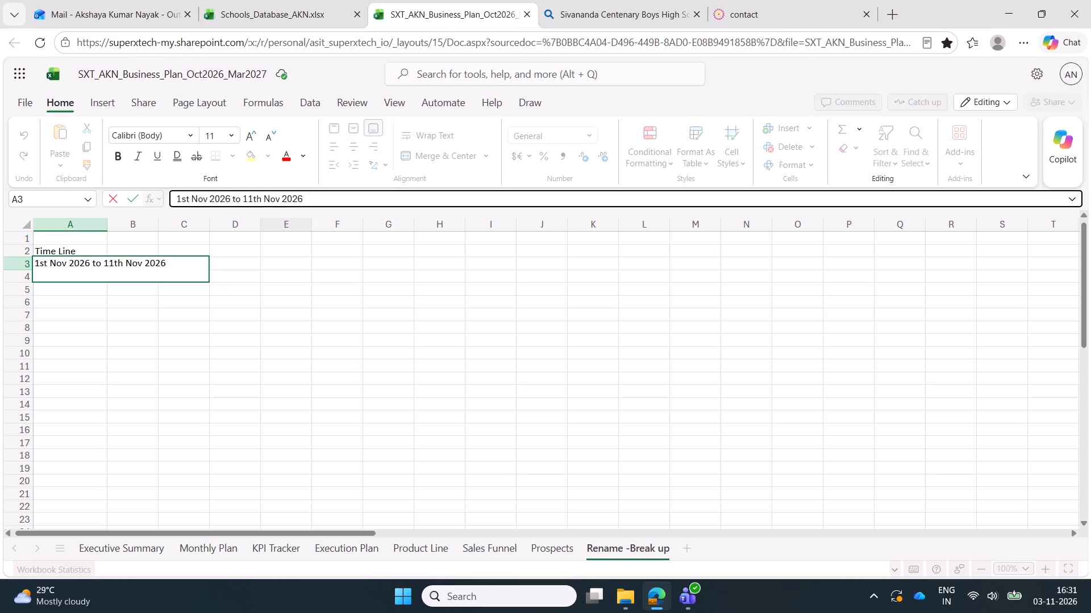
click(127, 305)
Enter the third period "21st Nov 2026 to 30th Nov 2026" in cell A5.
click(81, 287)
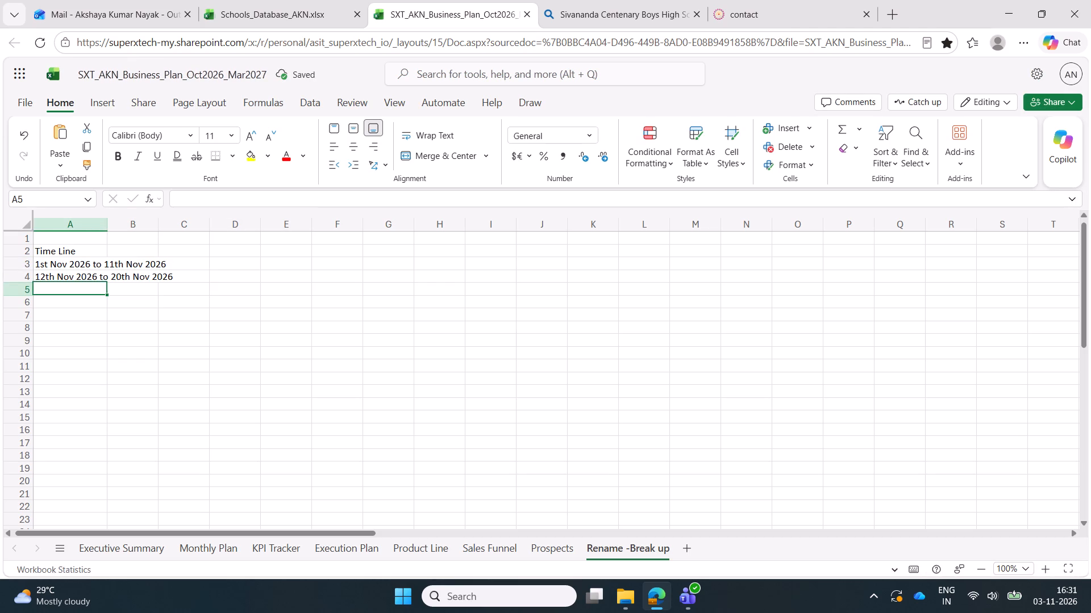
text(21st)
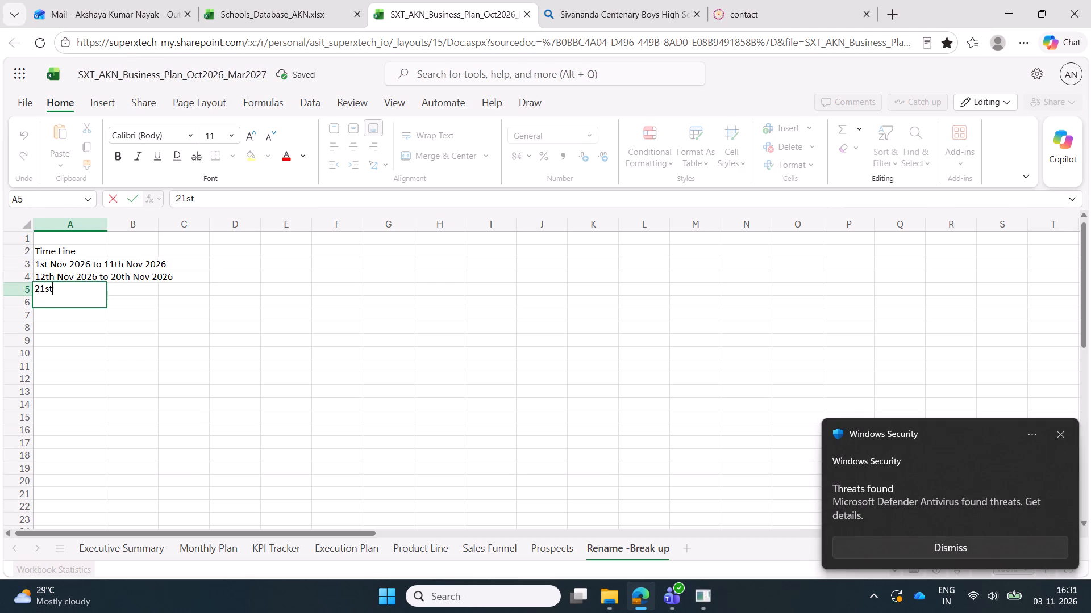
key(space)
text(Nov 2026 to 30th Nov 2026)
click(179, 355)
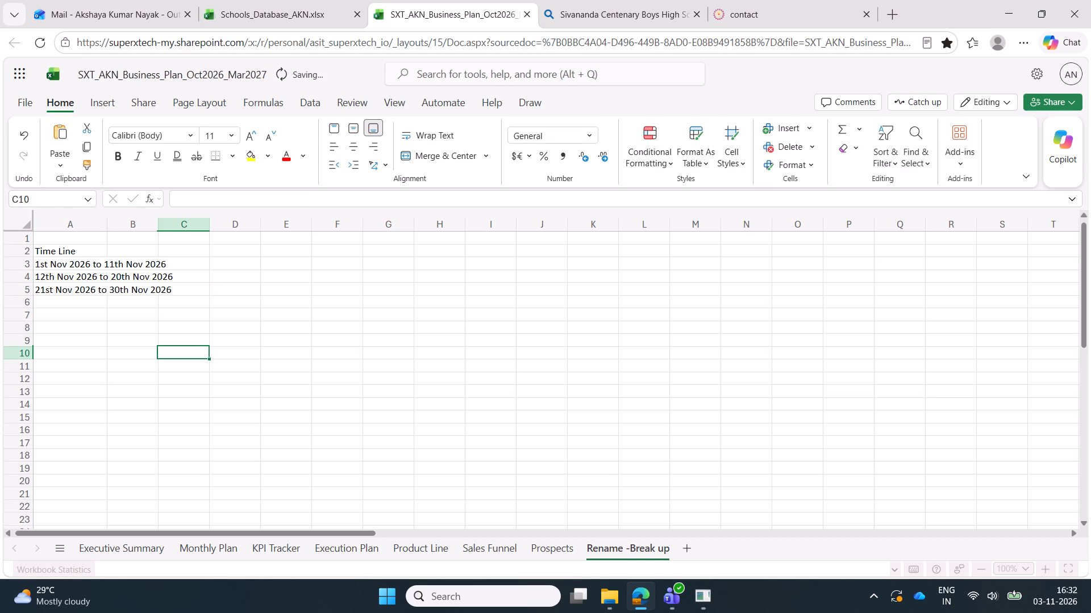
Auto-fit column A to the width of the period texts.
click(100, 267)
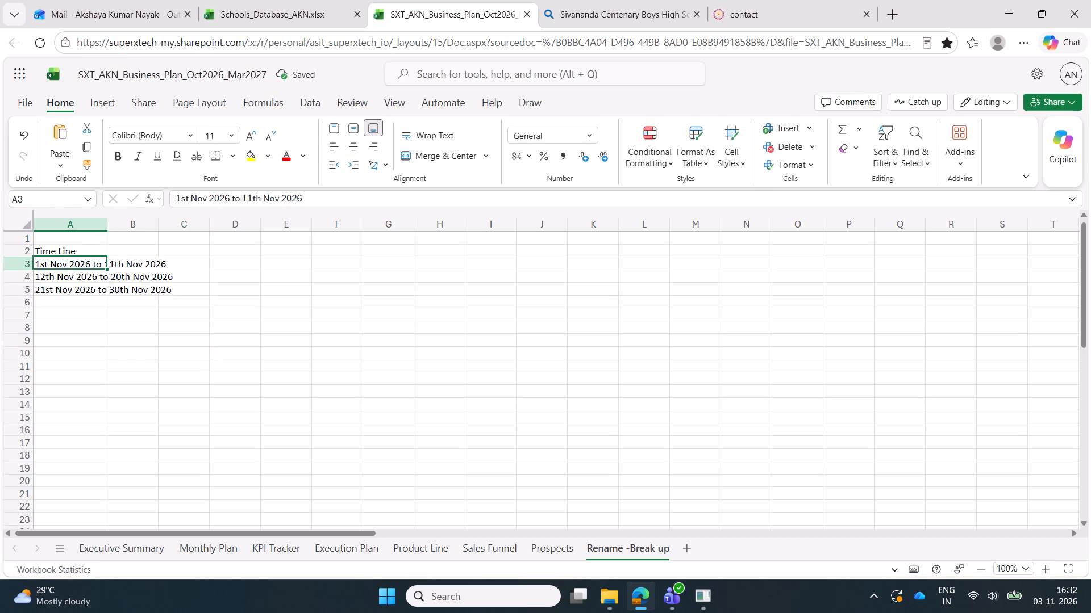
double_click(109, 228)
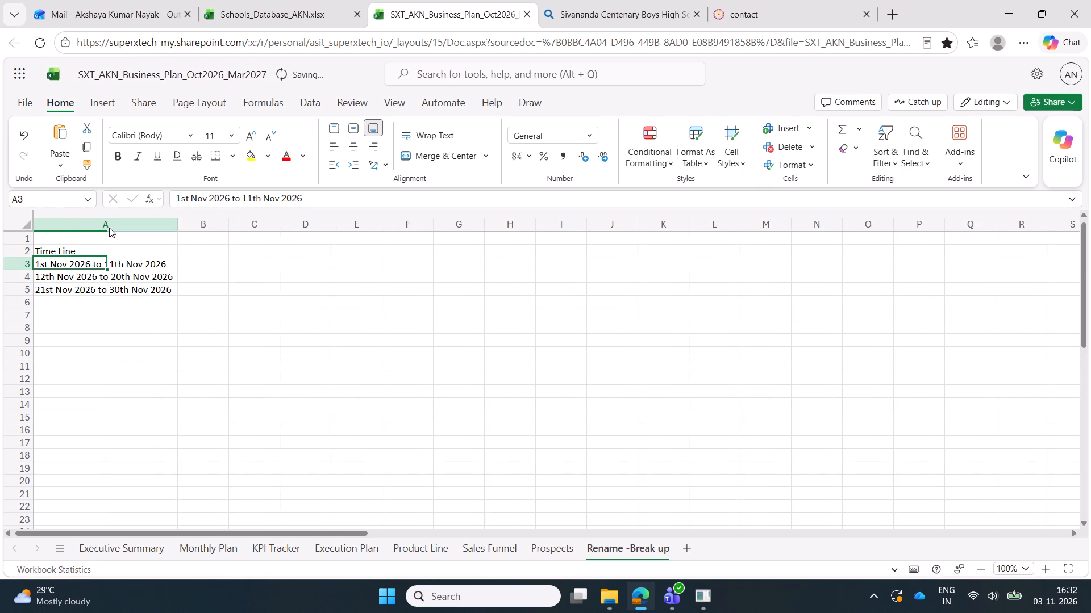
Enter the heading "School Calls" in cell B2 beside the Time Line heading.
click(200, 258)
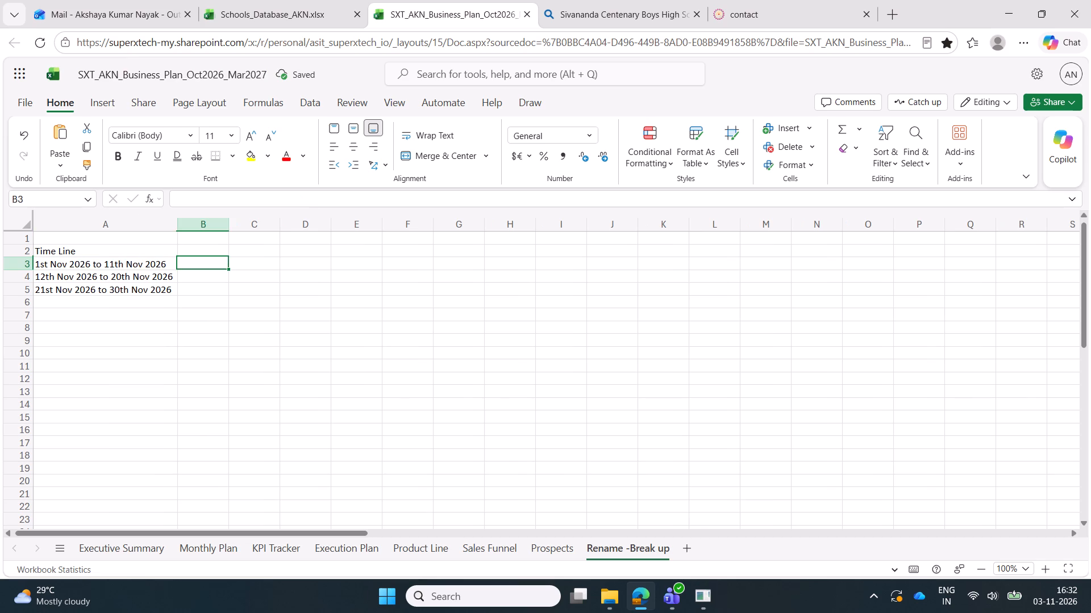
click(204, 252)
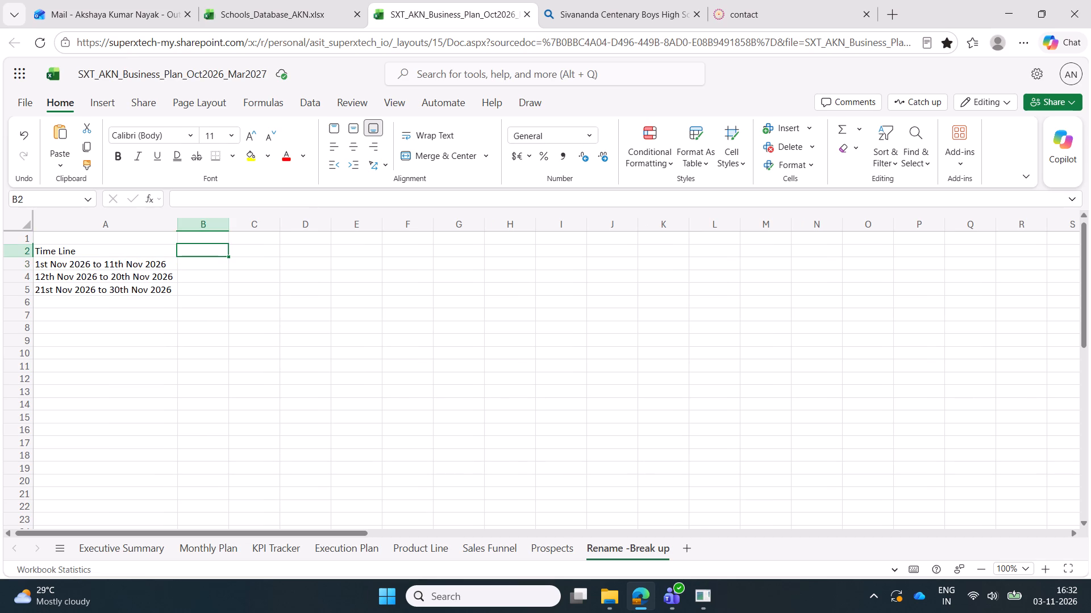
text(School Cl)
key(BackSpace)
text(alls)
key(Down)
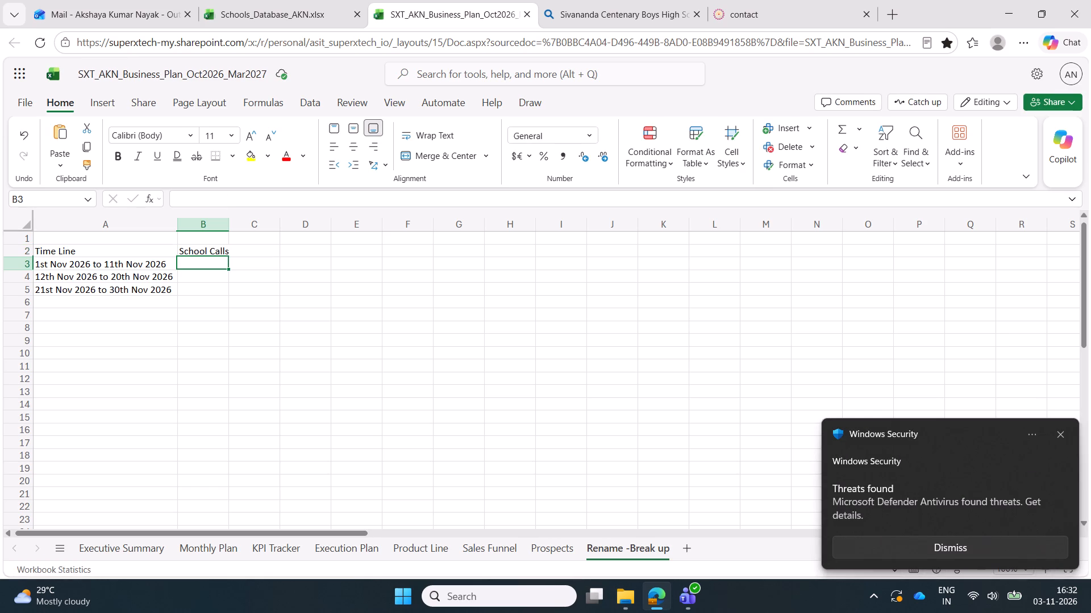
Enter 20 school calls for each of the three November periods in cells B3 to B5.
key(0)
key(BackSpace)
key(1)
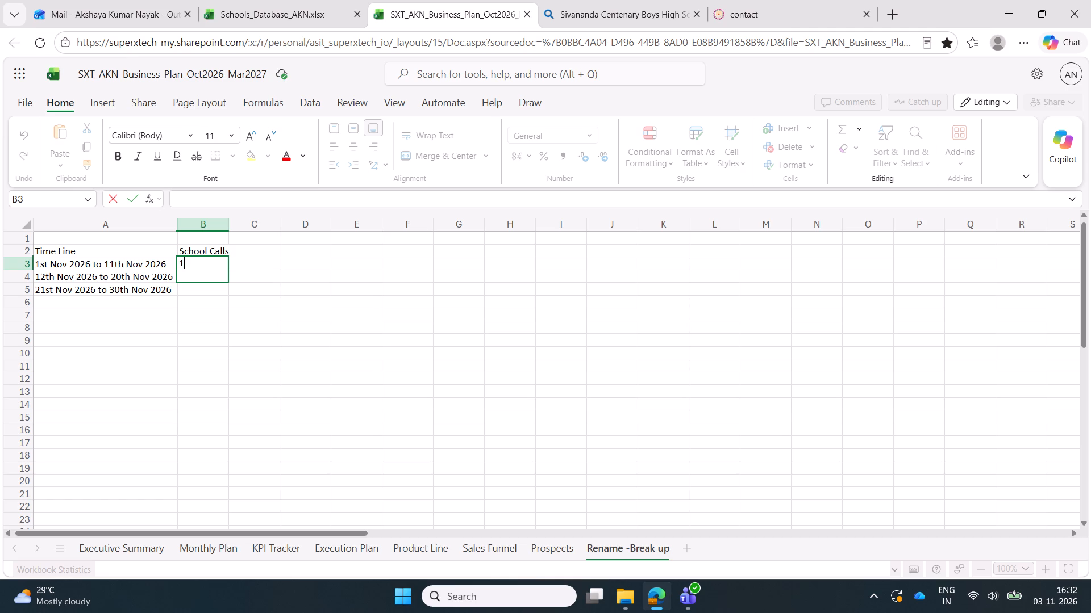
key(5)
key(BackSpace)
key(BackSpace)
text(20)
key(Down)
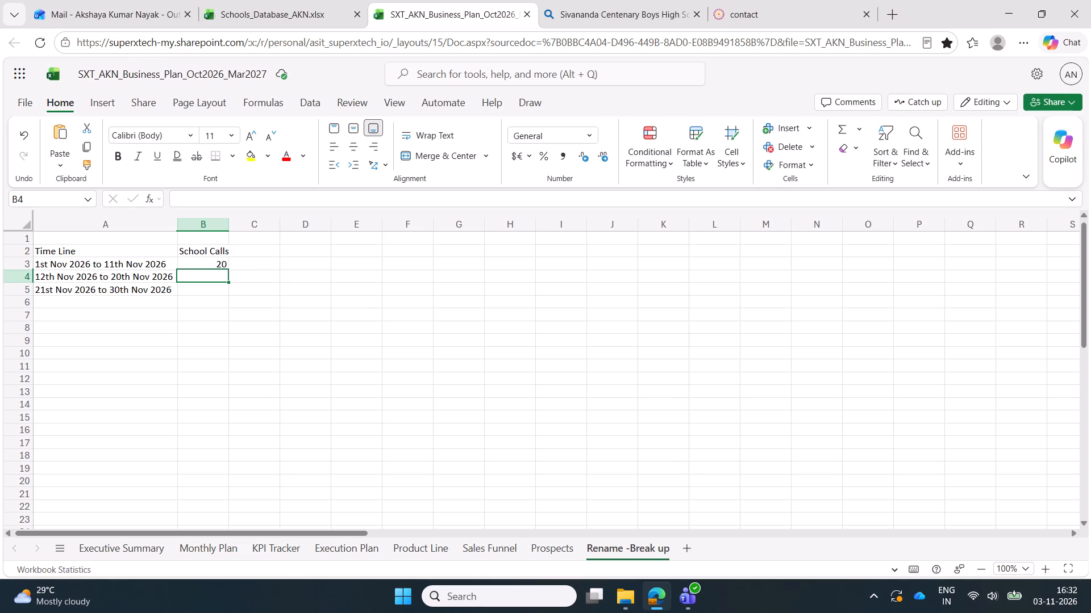
text(20)
key(Down)
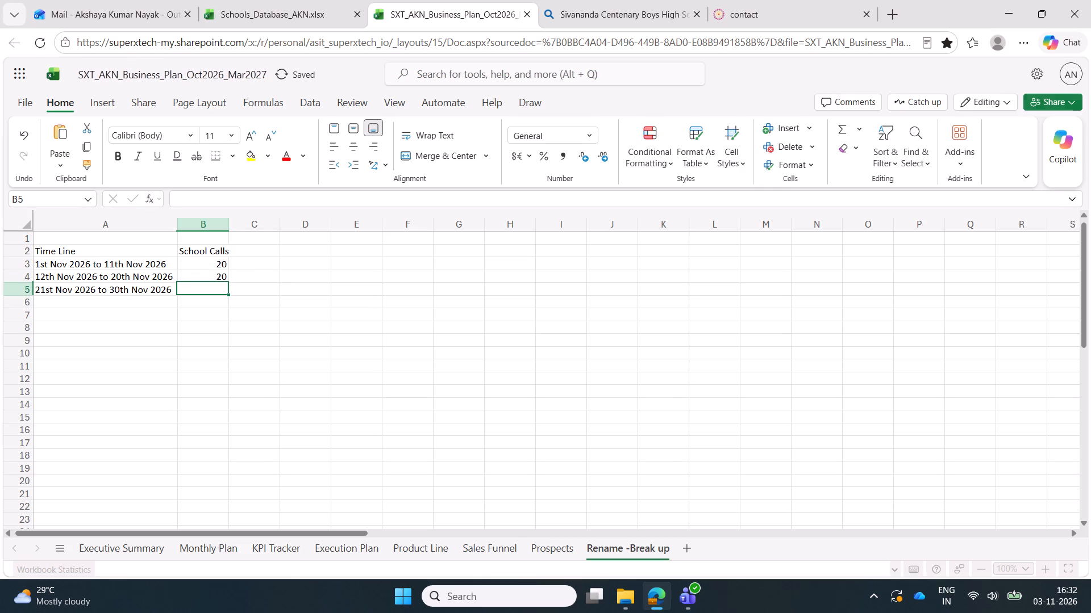
text(20)
key(Right)
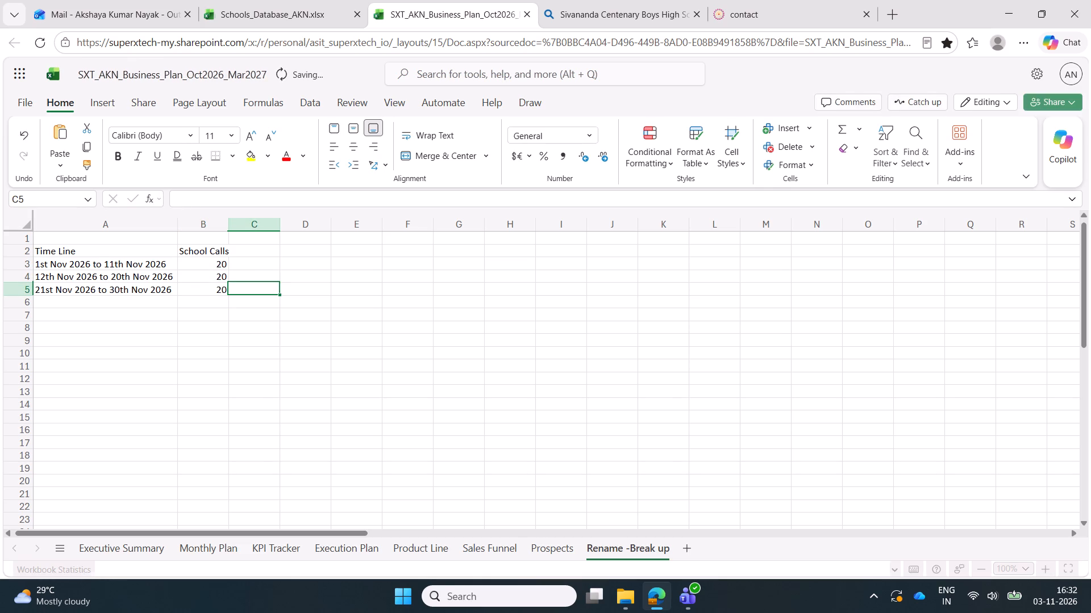
Widen column B moderately and column C to roughly double its width, leaving the empty heading cell C2 selected.
key(Up)
key(Up)
key(Up)
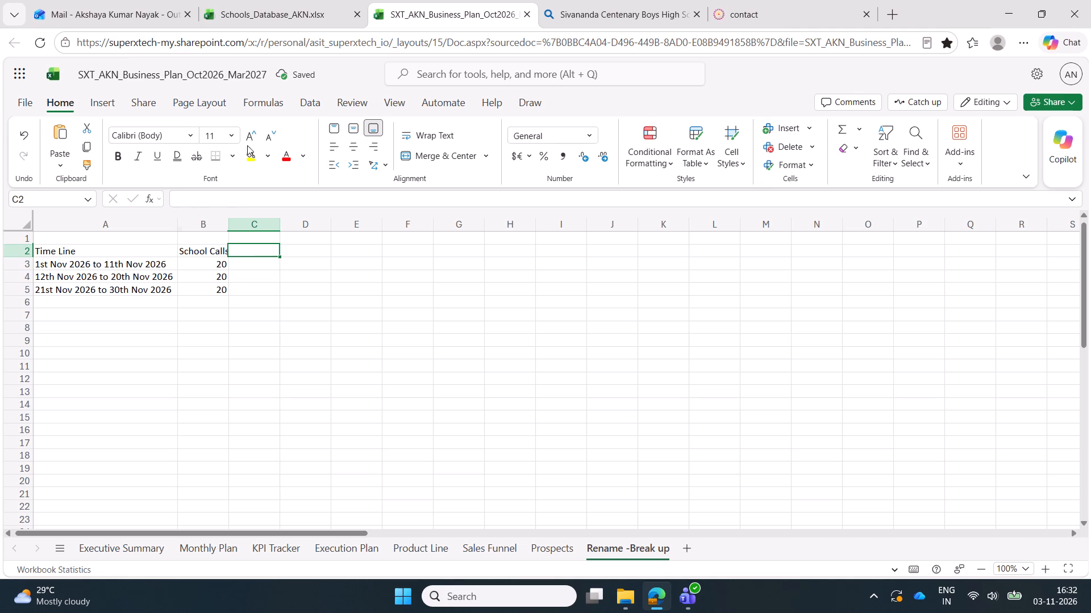
drag(229, 228, 232, 230)
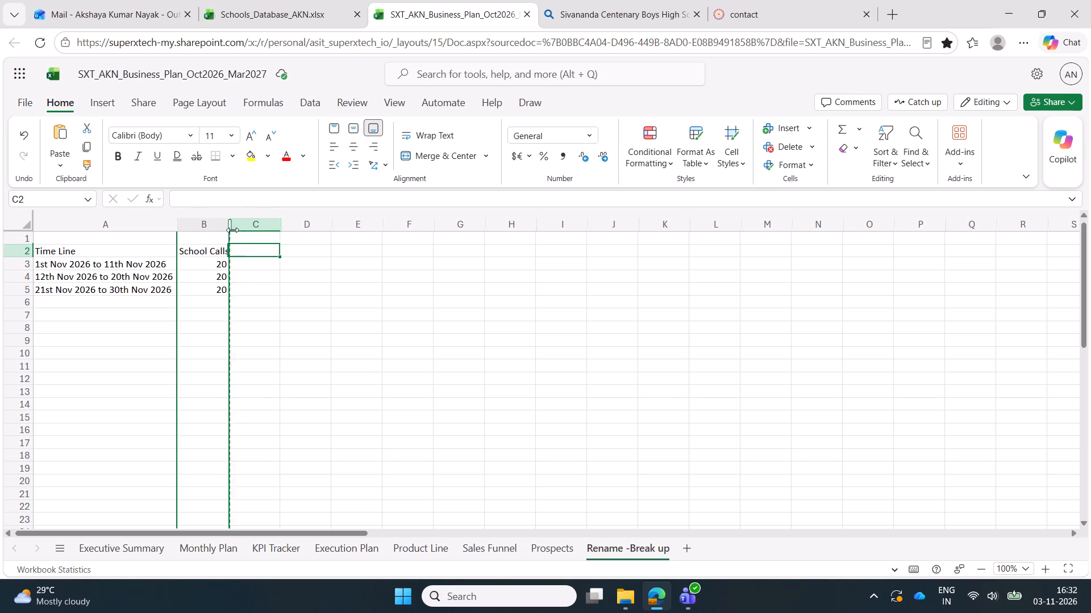
drag(232, 230, 256, 242)
click(280, 250)
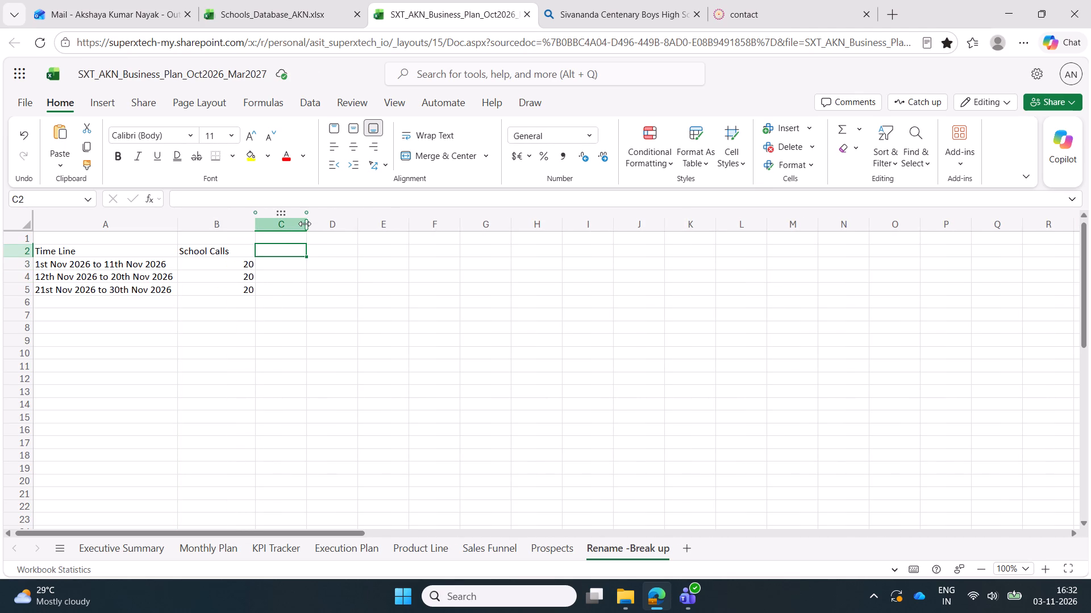
drag(305, 224, 363, 224)
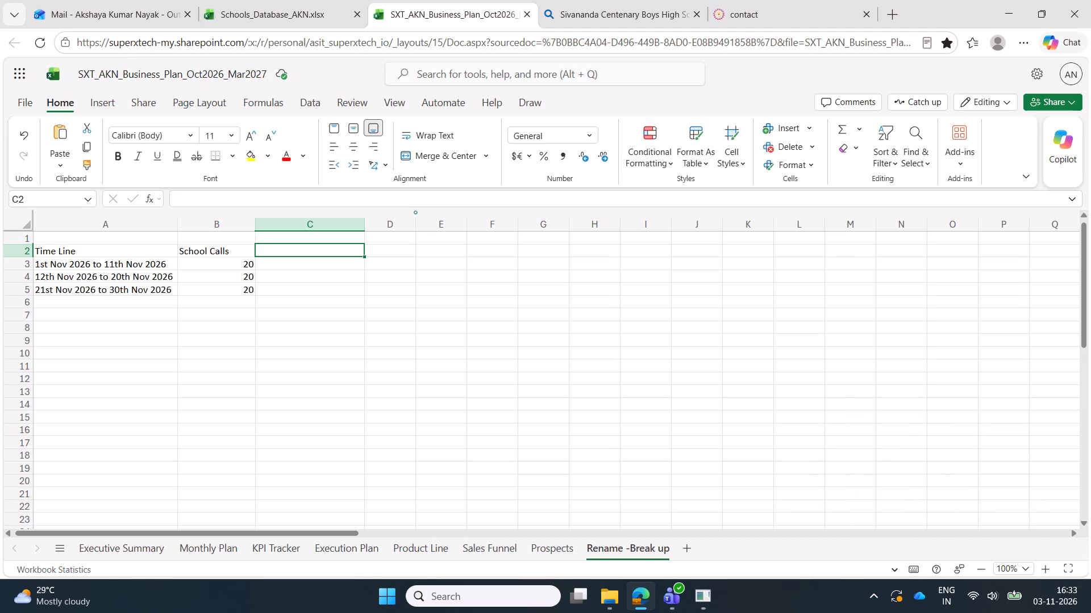
click(308, 250)
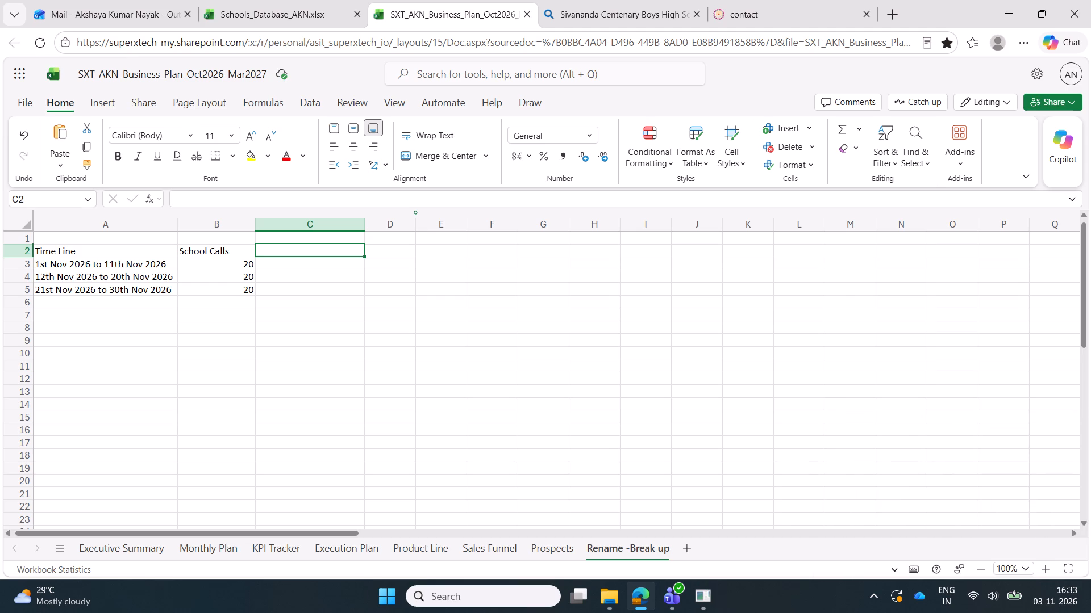
click(308, 250)
Look through the Monthly Plan and KPI Tracker sheets for reference on targets and KPIs.
click(219, 553)
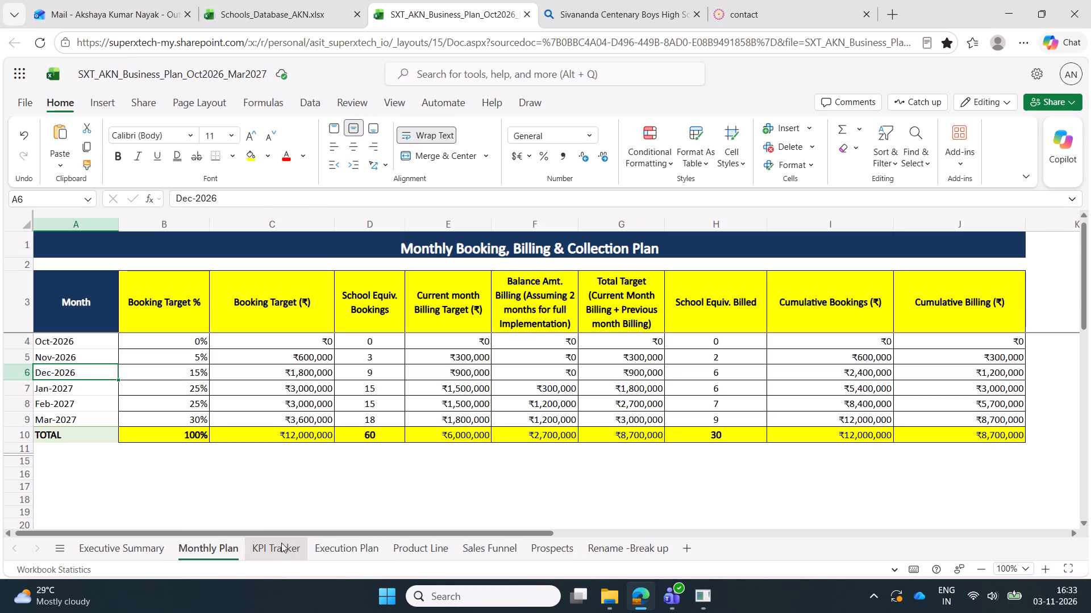
click(281, 543)
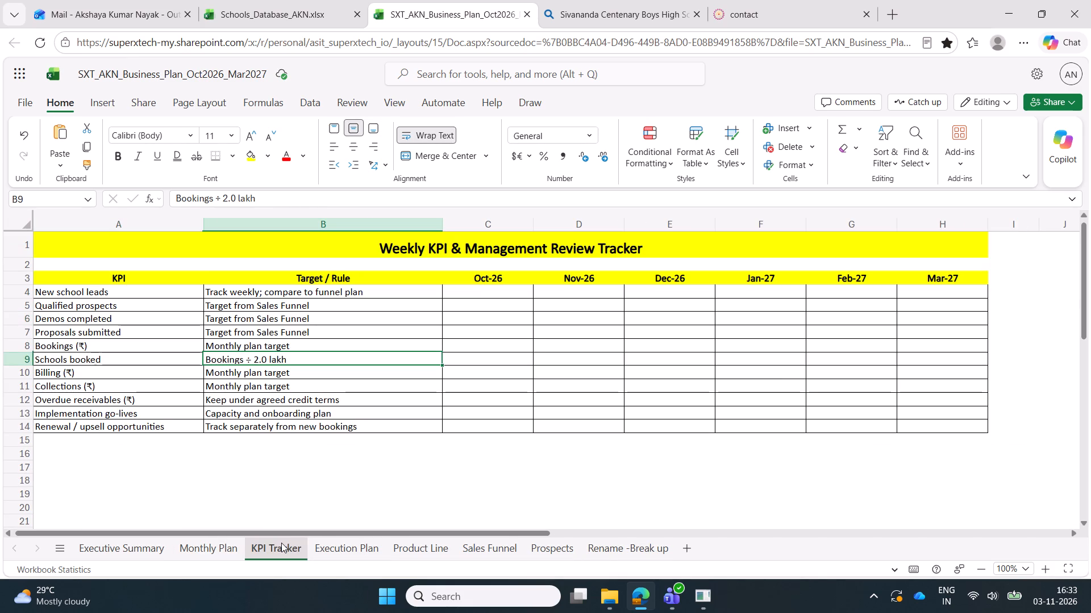
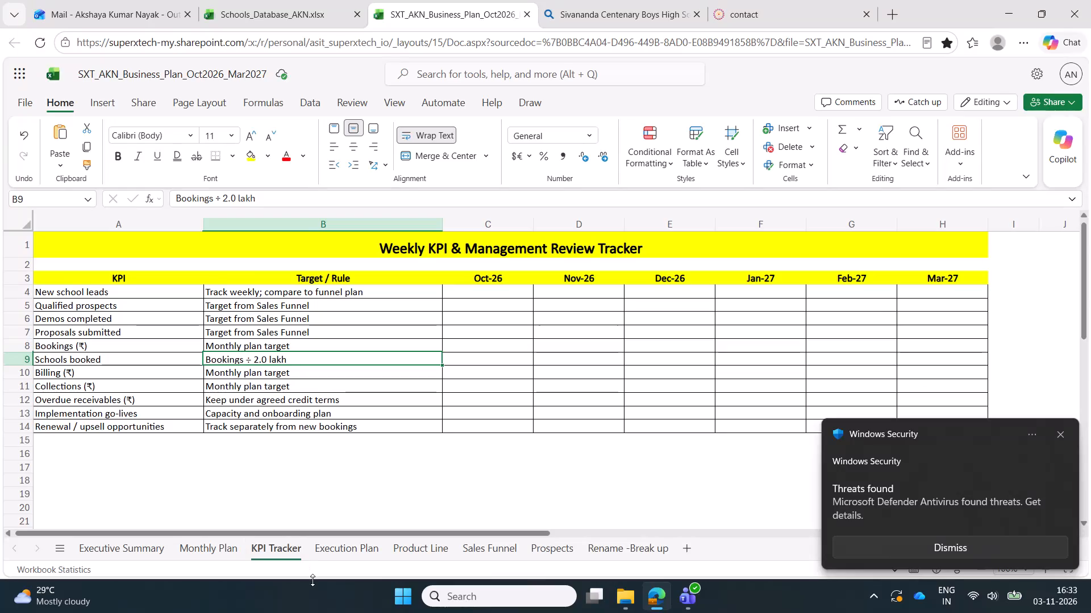
Look through the Execution Plan, Product Line and Sales Funnel sheets for the funnel stages and activity targets.
click(355, 553)
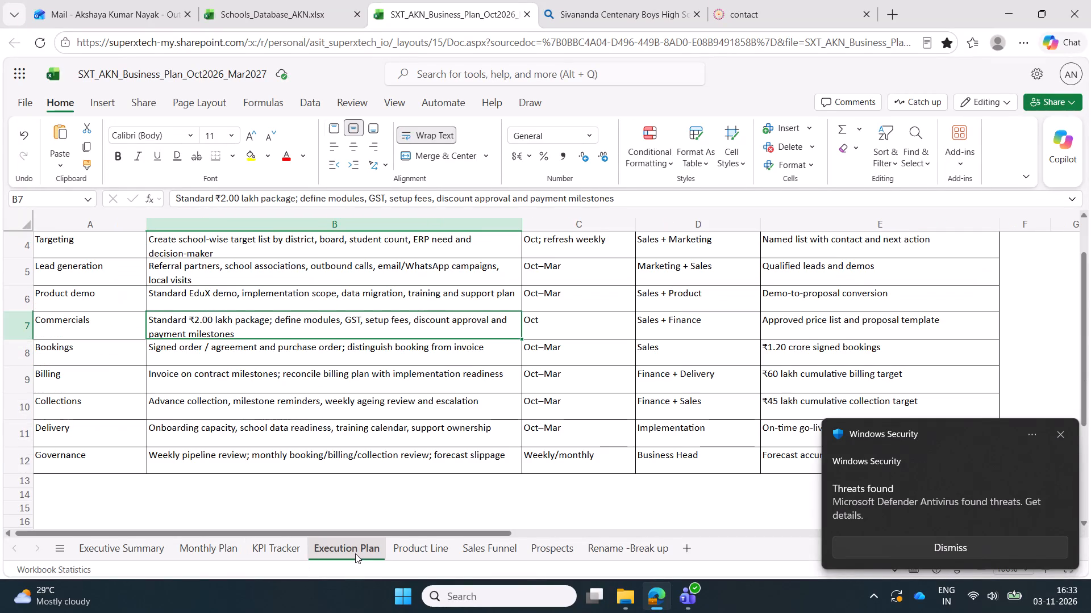
click(409, 553)
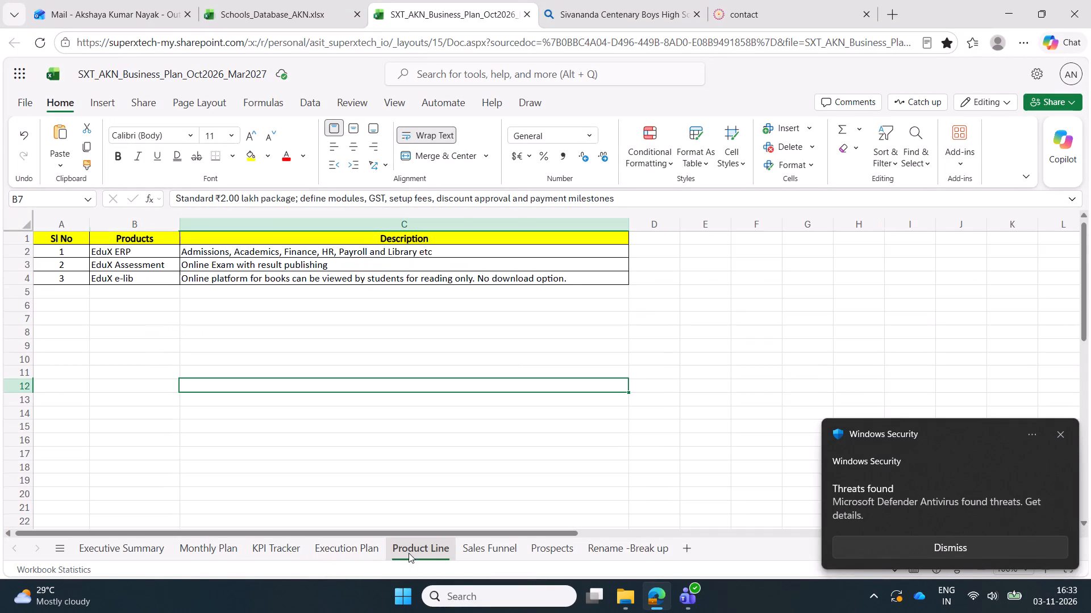
click(476, 545)
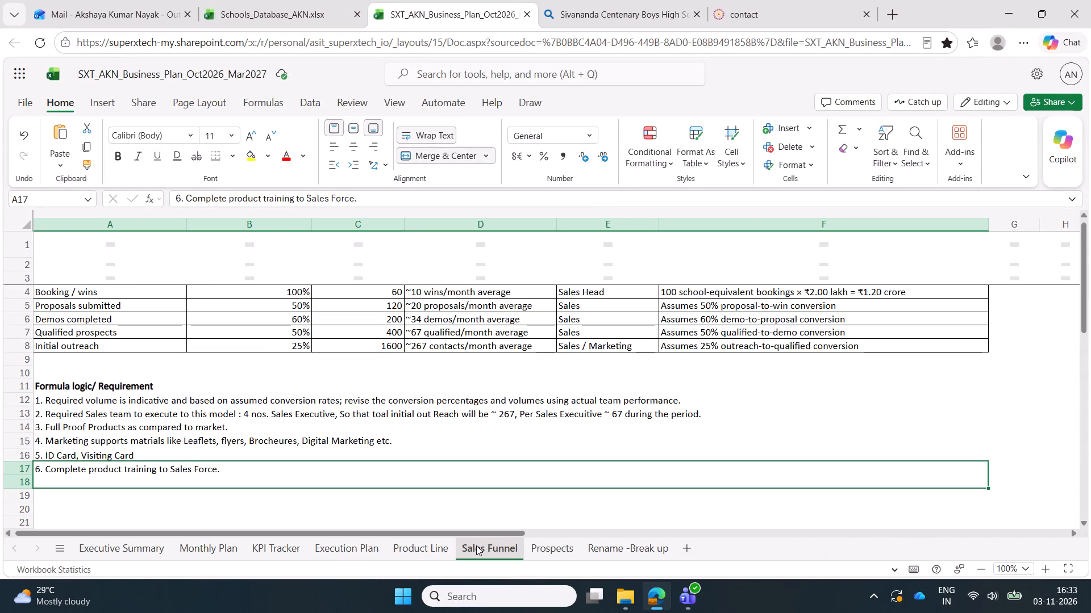
click(476, 545)
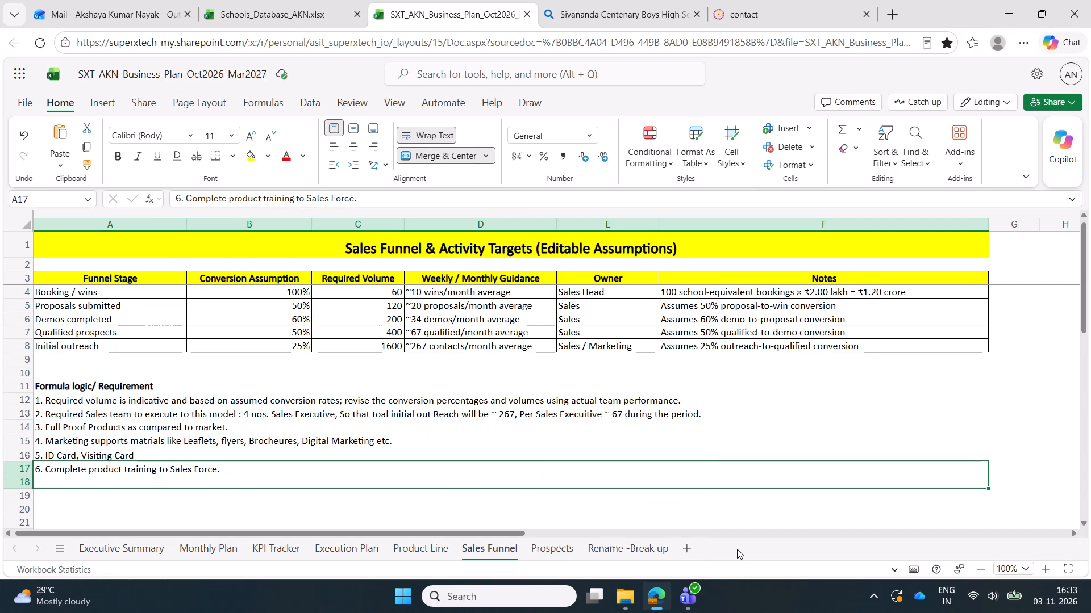
On the Rename -Break up sheet, enter the heading "Qualified Prospects" in cell C2 and leave the adjacent heading cell D2 selected.
click(646, 552)
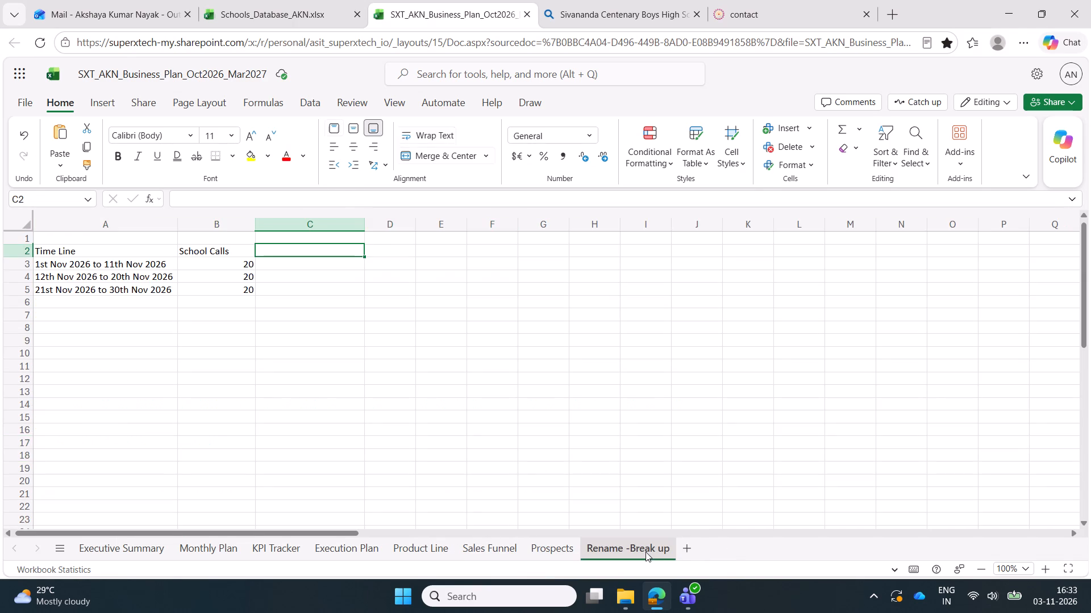
key(shift+q)
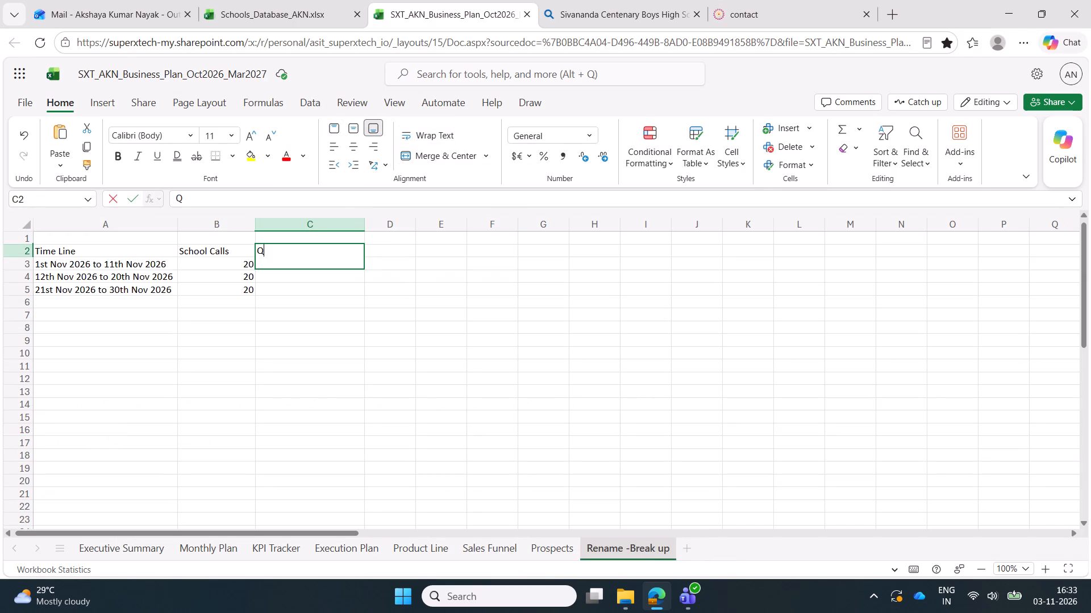
key(a)
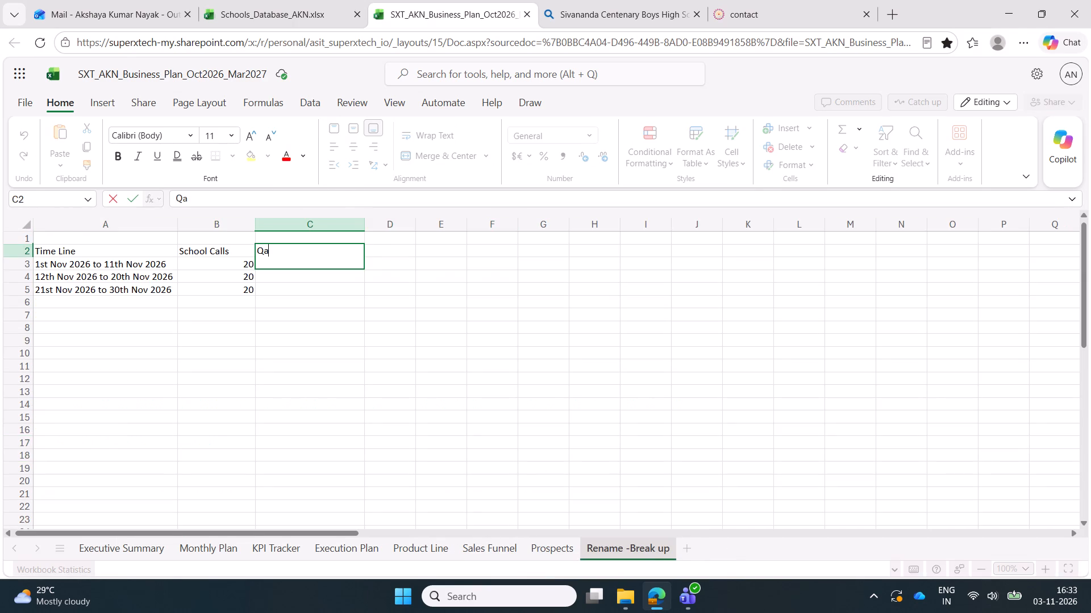
key(BackSpace)
text(ualified)
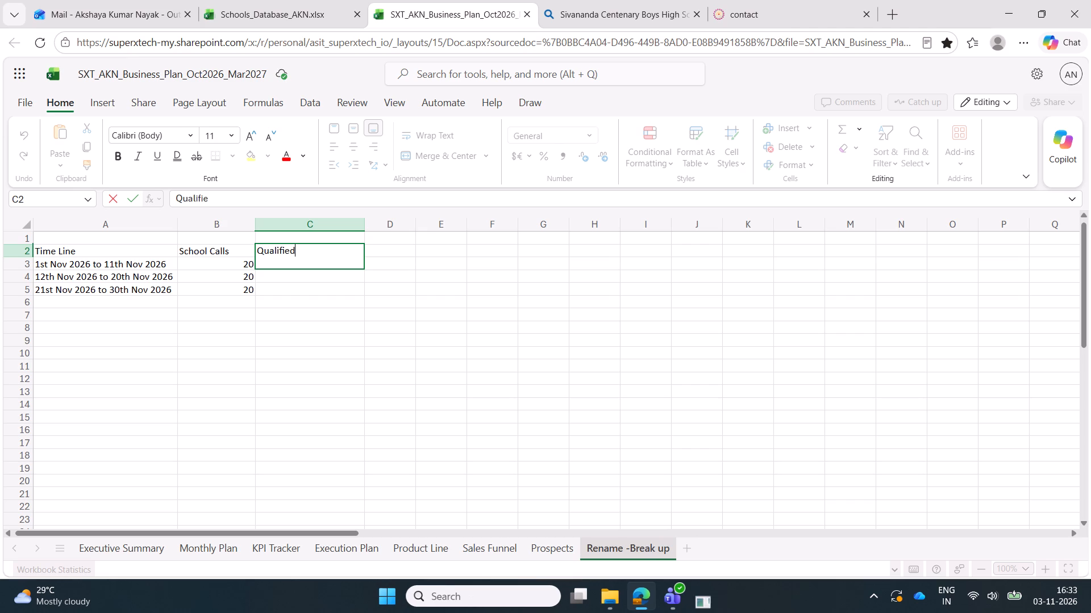
key(space)
text(Pro)
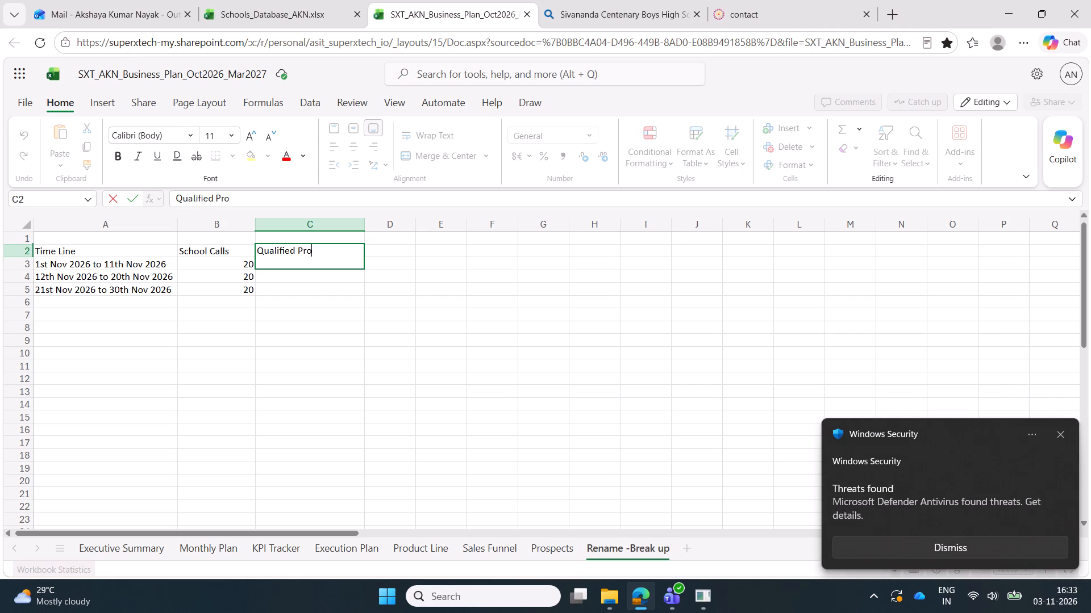
key(s)
text(pecs)
key(BackSpace)
text(ts)
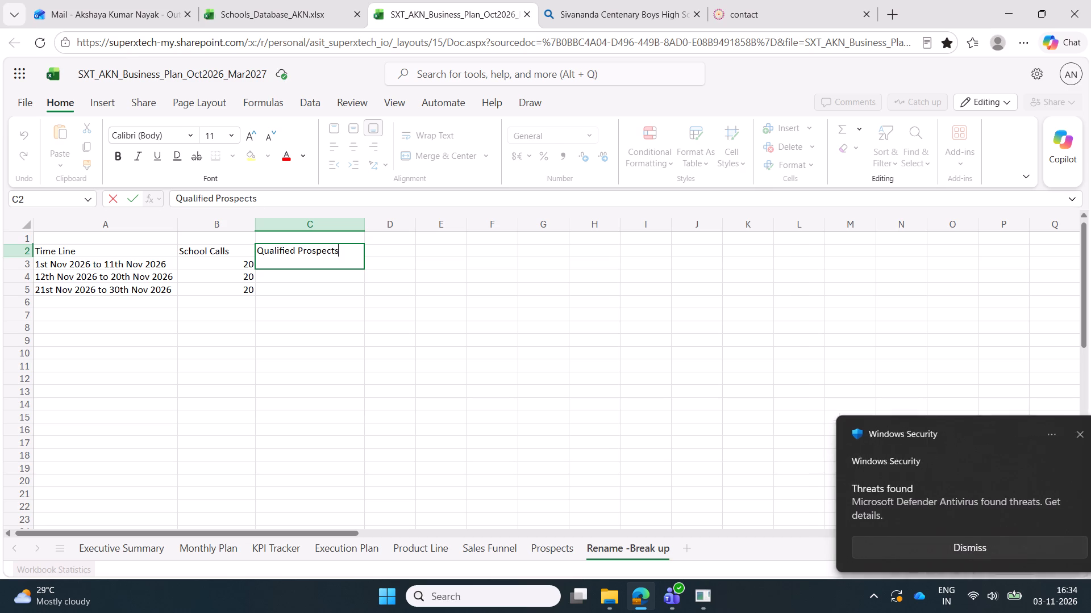
click(374, 380)
click(307, 262)
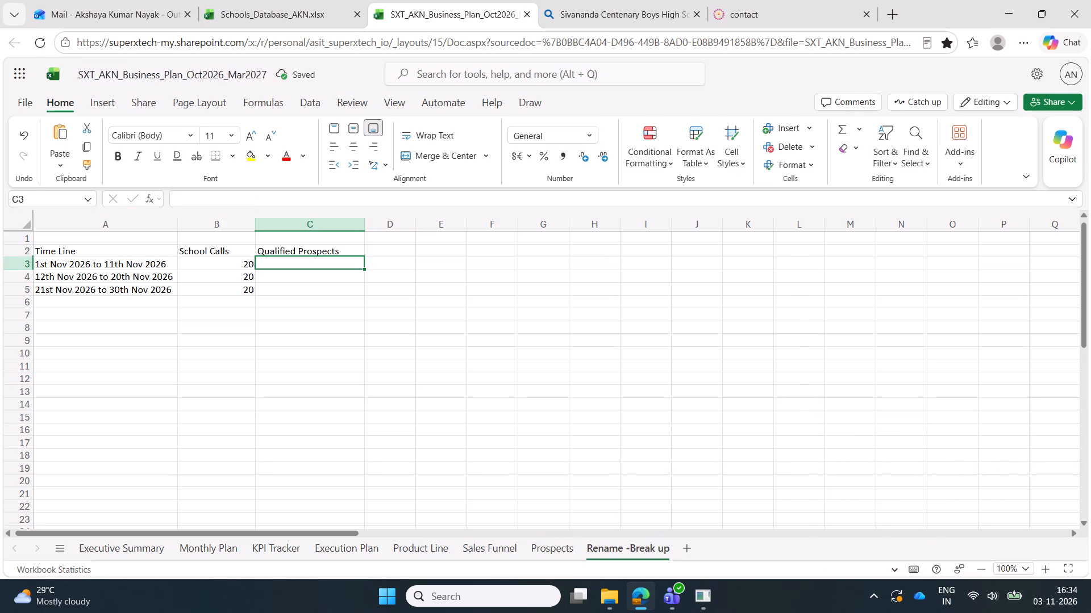
click(386, 250)
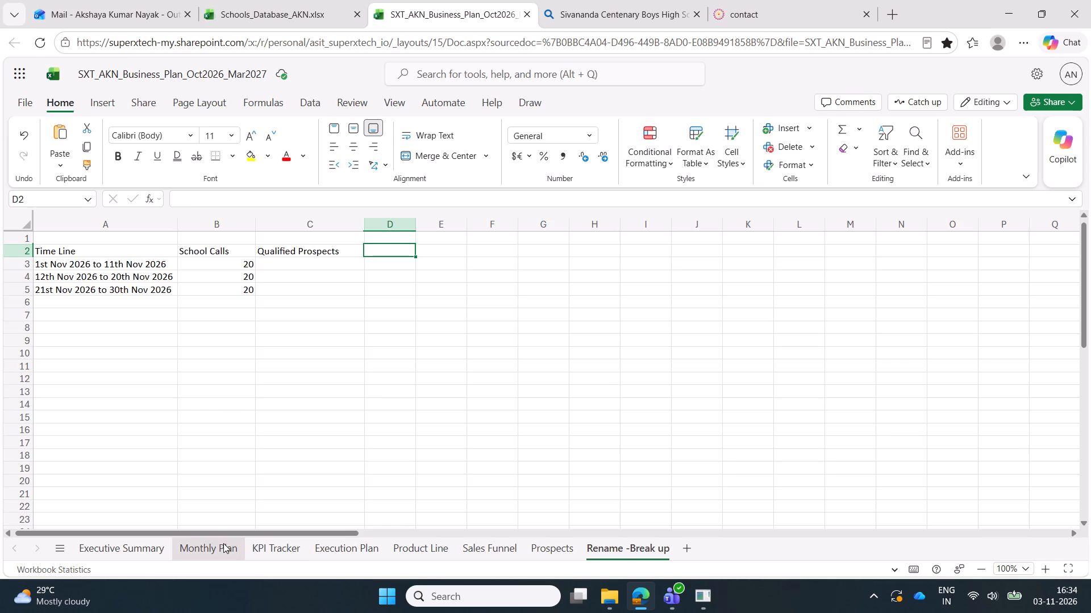
Review the Monthly Plan, KPI Tracker, Execution Plan, Product Line and Sales Funnel sheets for further stages to use as headings.
click(223, 543)
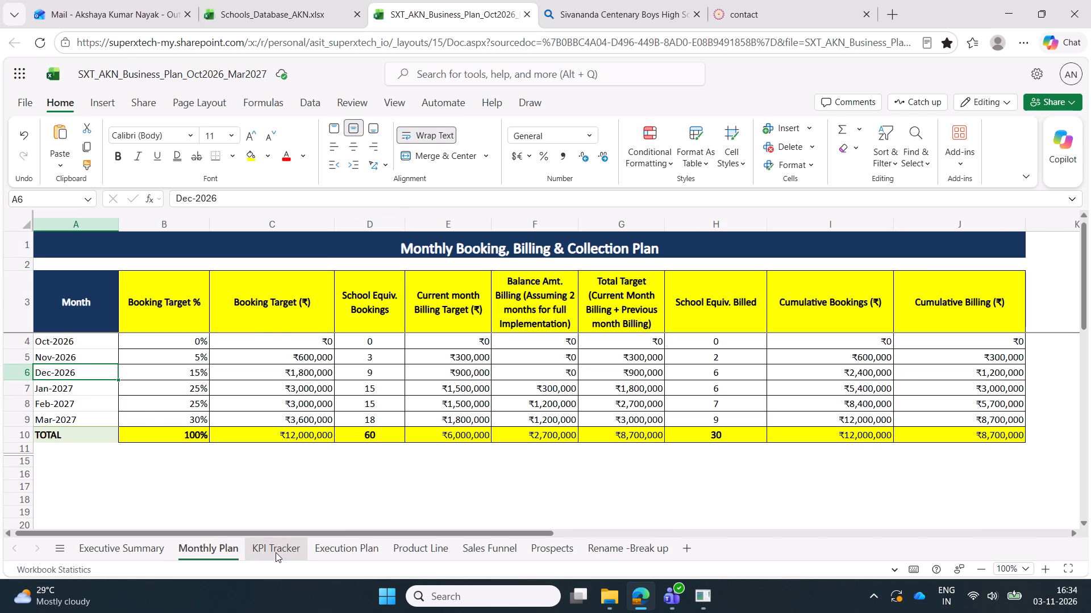
click(276, 552)
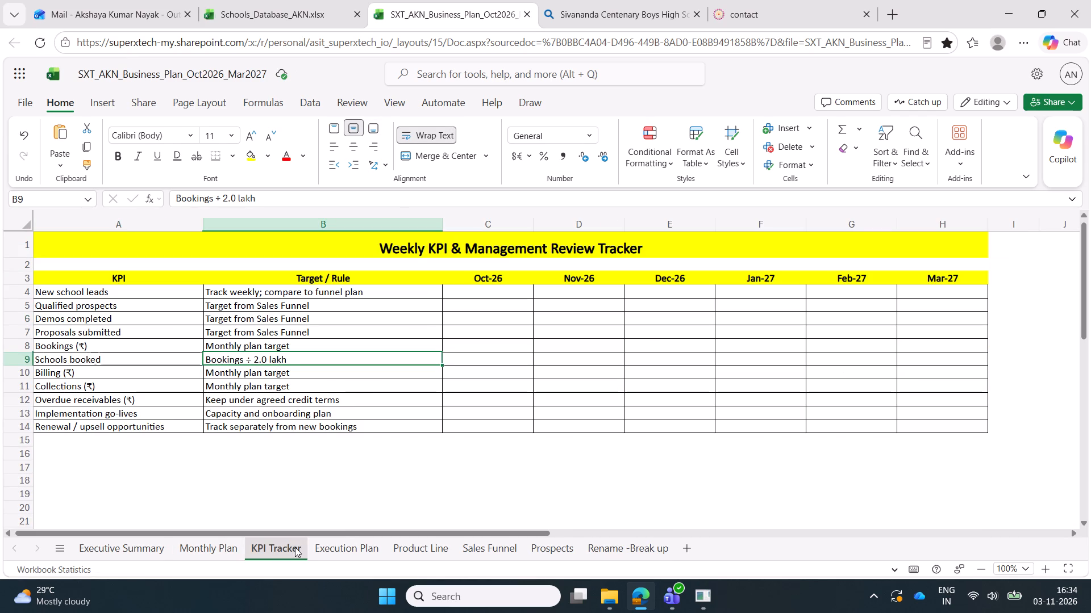
click(295, 547)
click(219, 543)
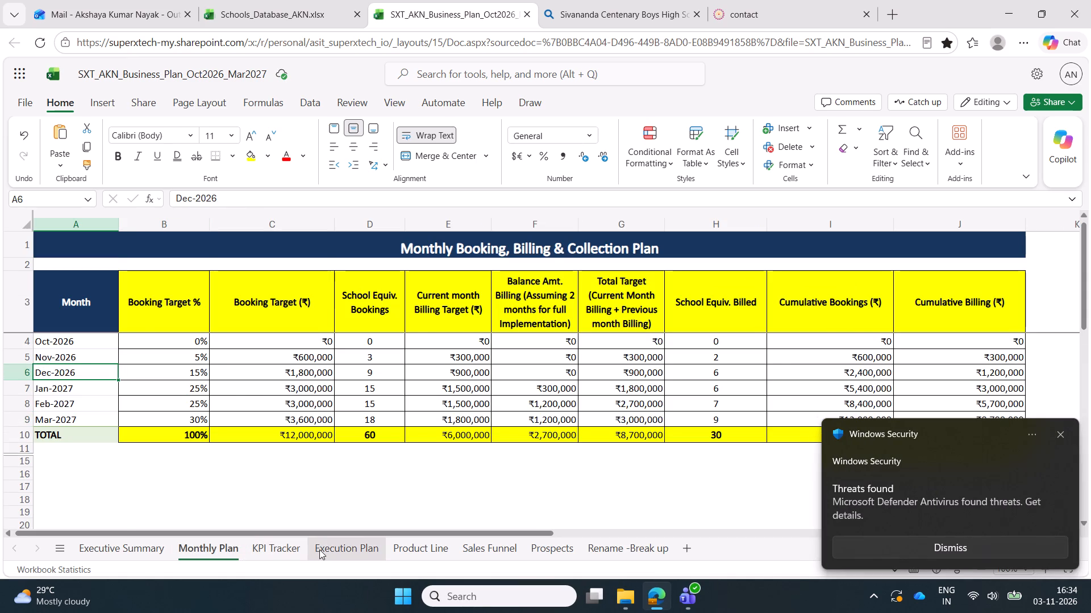
click(320, 549)
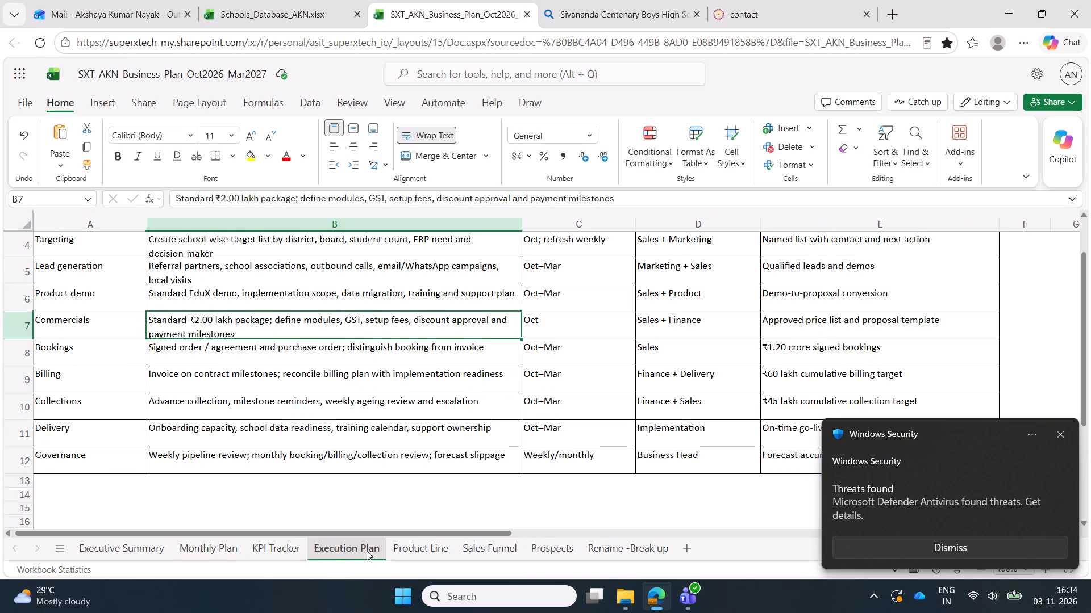
click(269, 550)
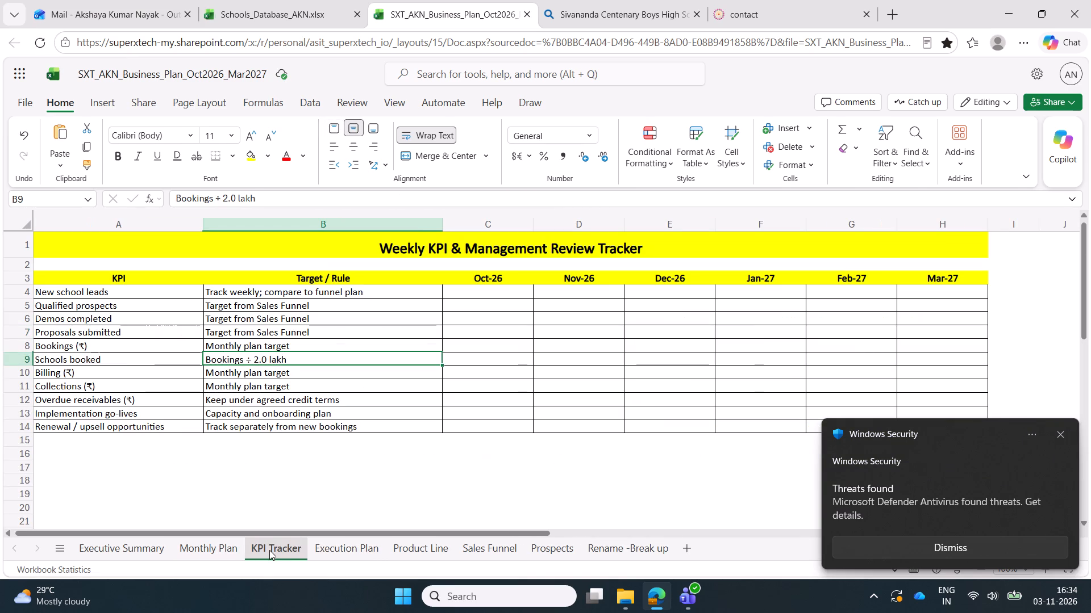
click(352, 556)
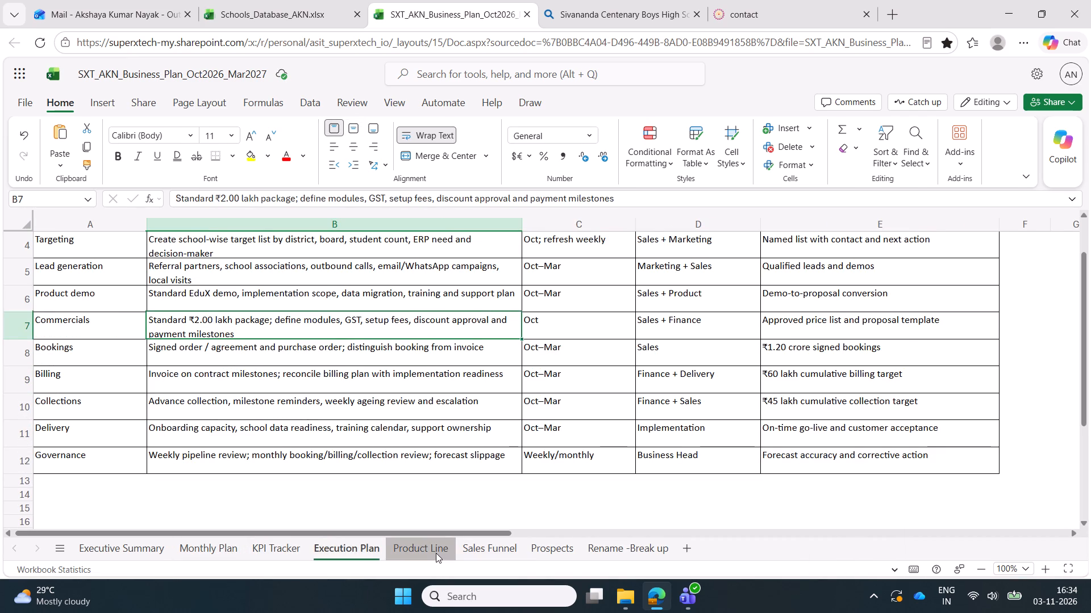
click(436, 553)
click(501, 552)
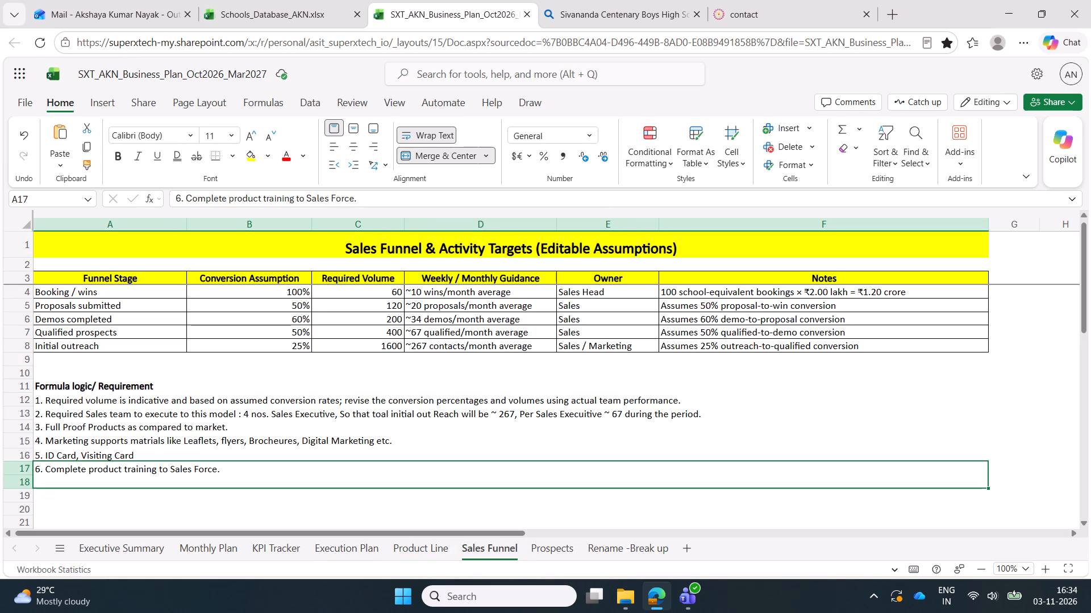
Copy the five funnel stages with their conversion assumptions and required volumes from Sales Funnel to cell C9 of Rename -Break up.
click(138, 377)
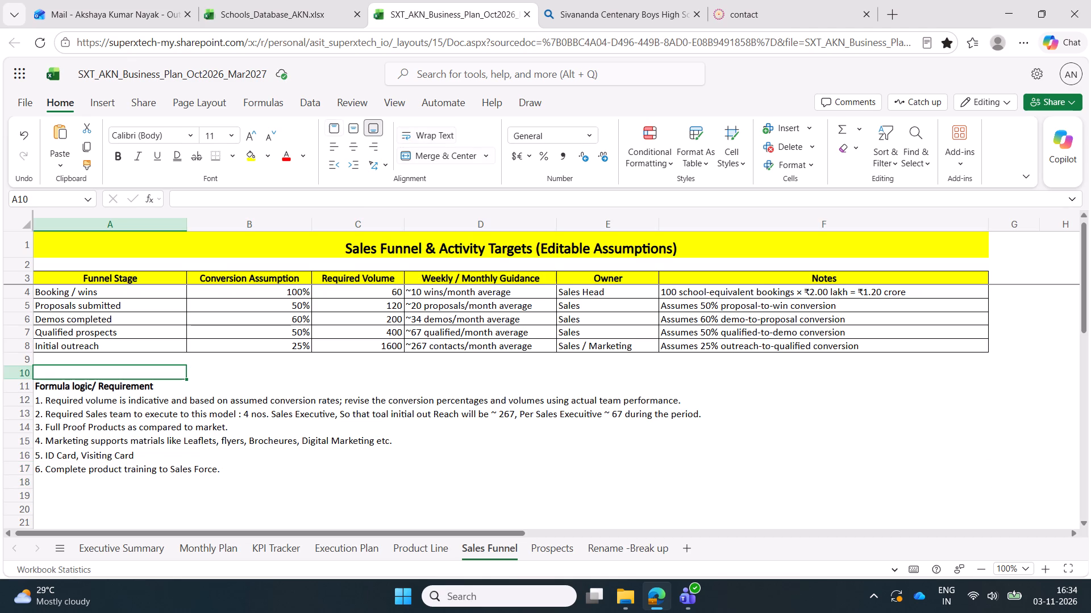
drag(135, 347, 140, 295)
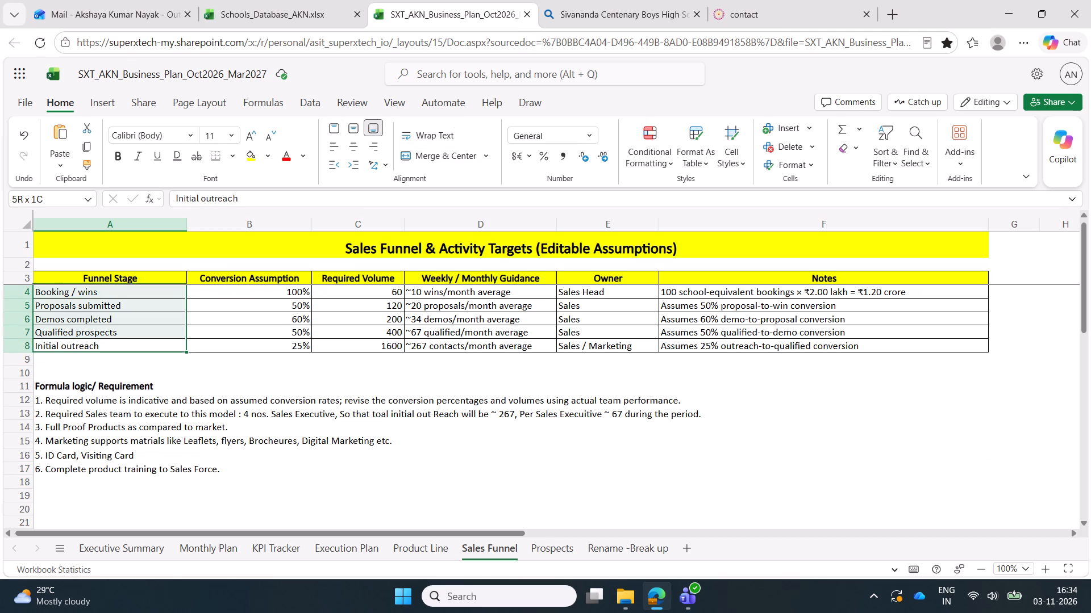
drag(114, 294, 223, 342)
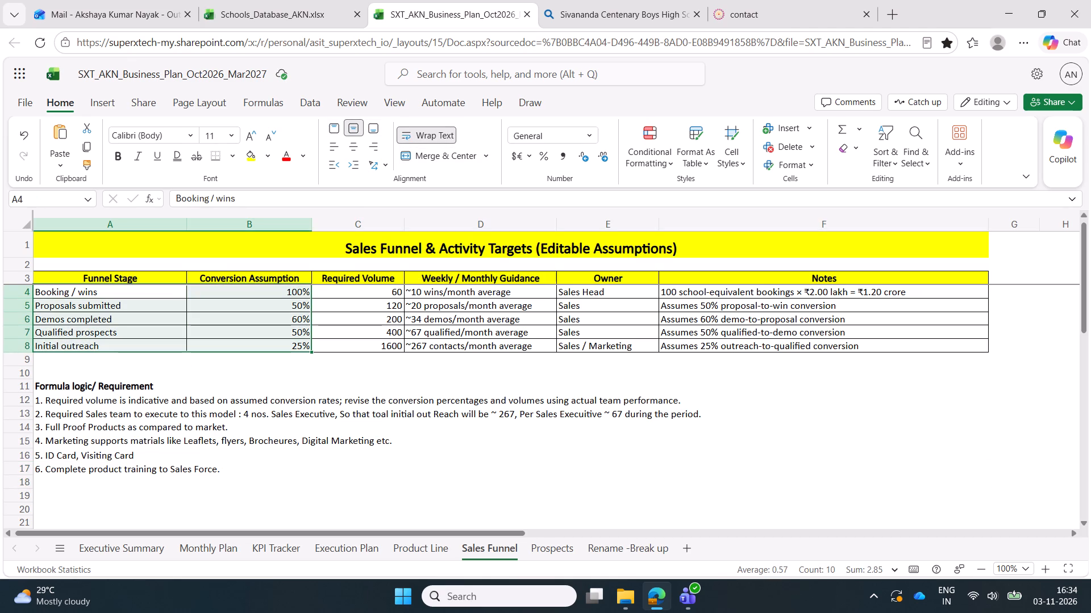
drag(143, 293, 334, 349)
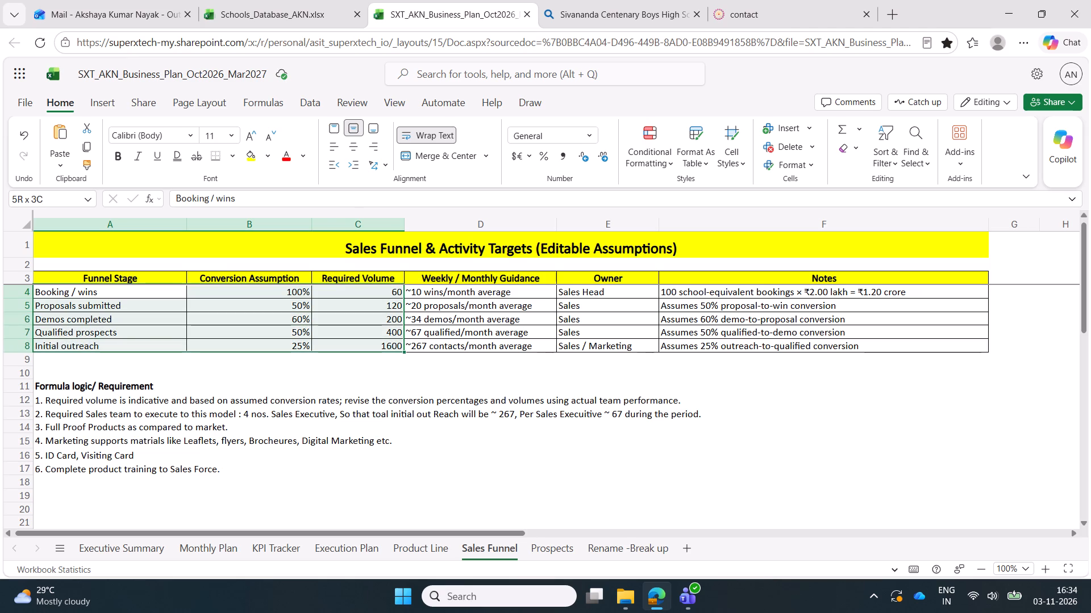
drag(334, 349, 336, 349)
key(ctrl+c)
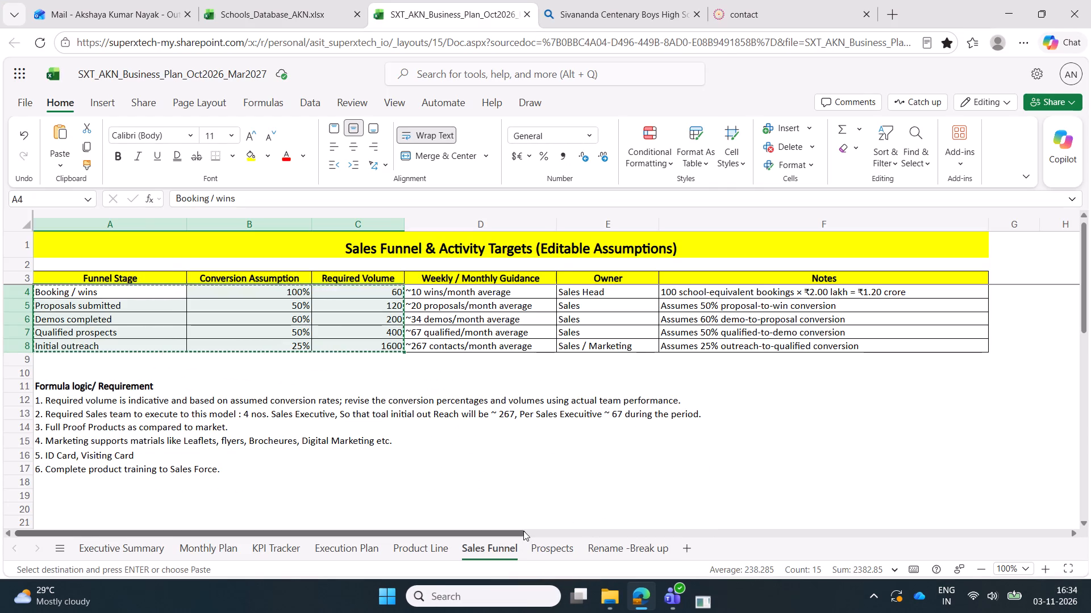
click(621, 553)
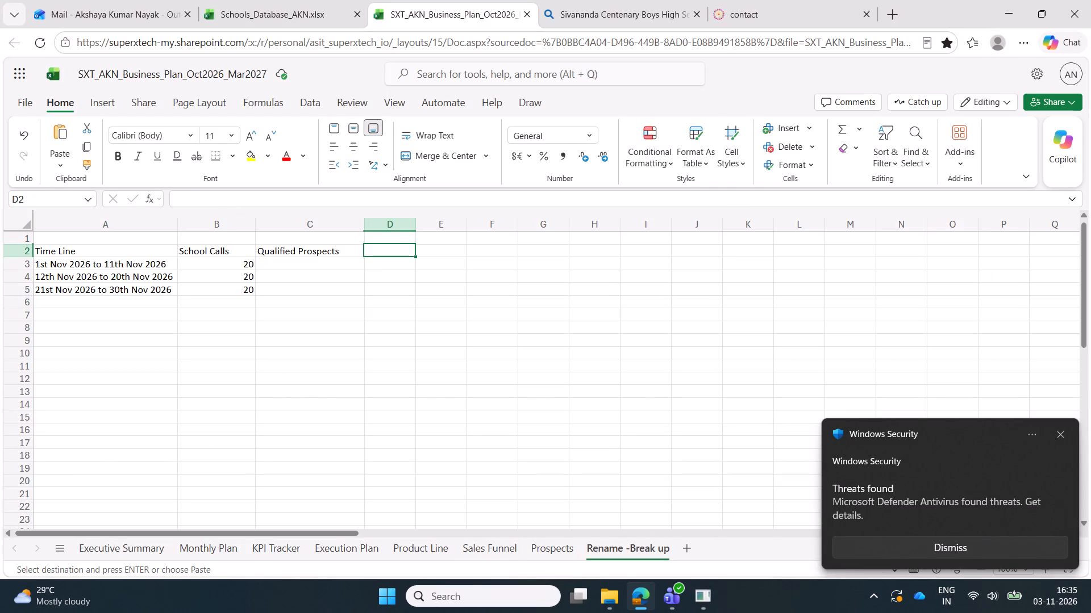
click(297, 343)
key(ctrl+v)
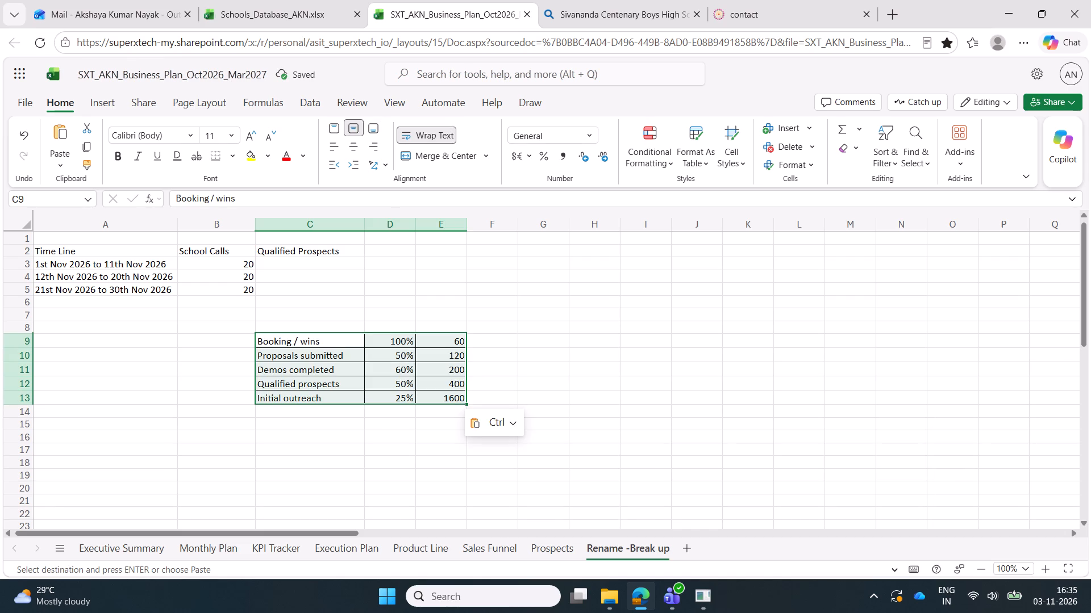
Move the Initial outreach label from C13 to B2, replacing the School Calls heading, and select the Qualified prospects cell C12.
click(272, 342)
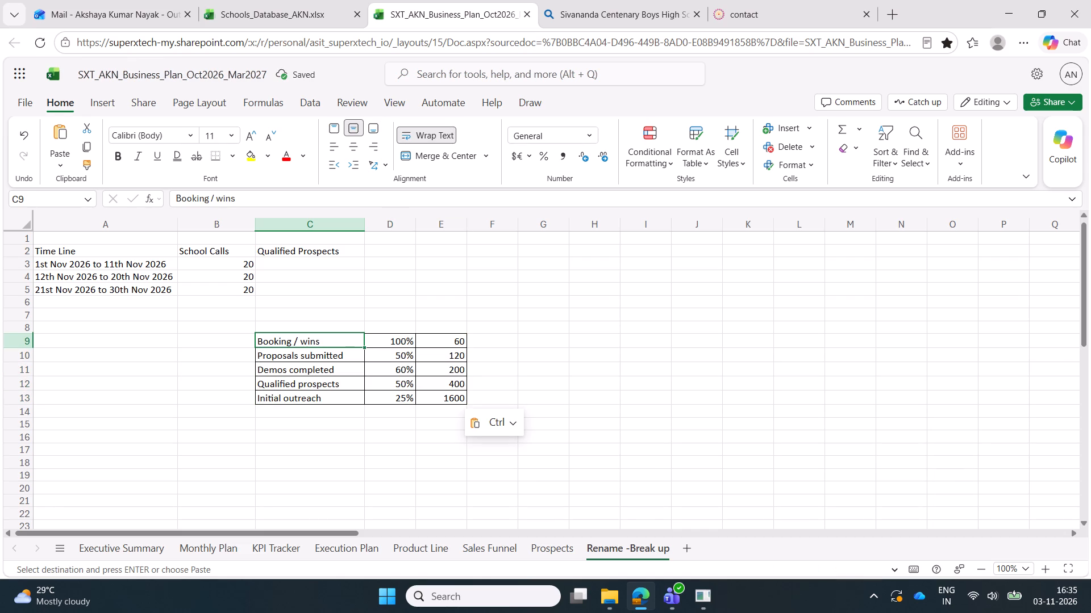
click(273, 401)
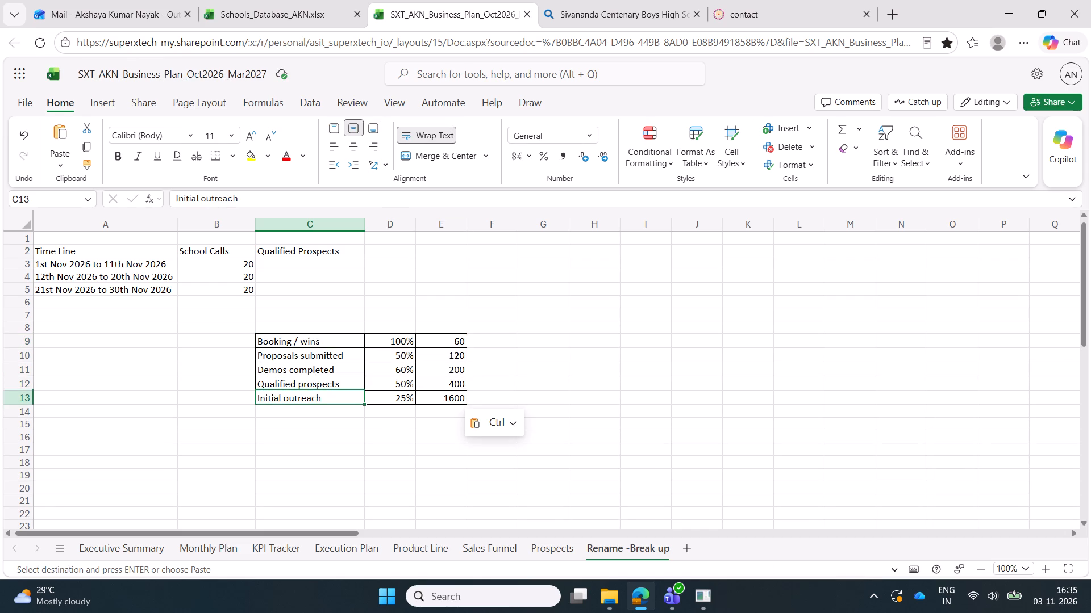
drag(254, 391, 214, 262)
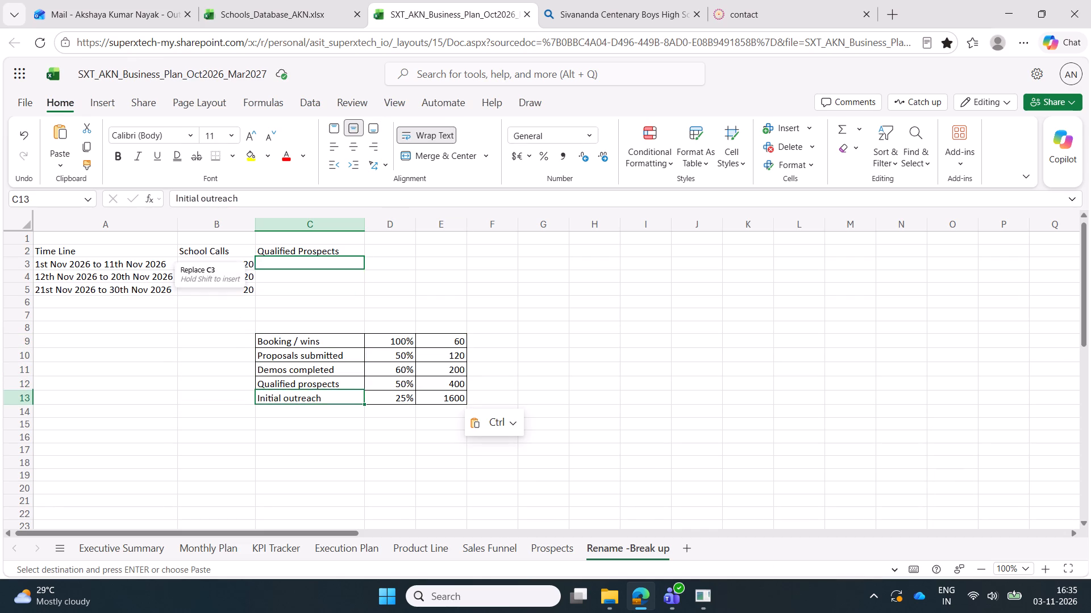
drag(214, 262, 156, 253)
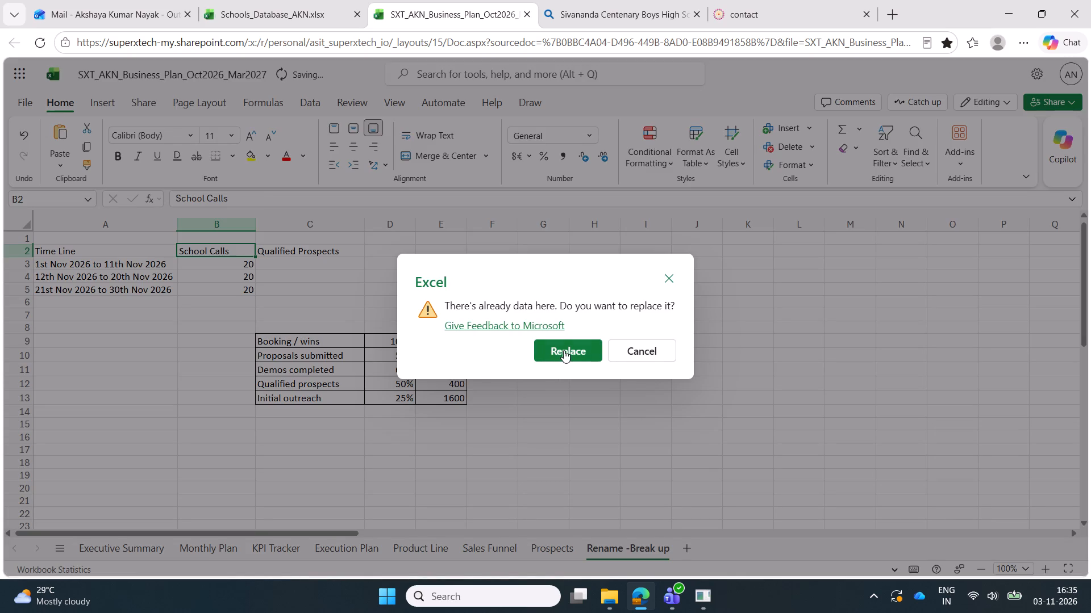
click(564, 350)
click(331, 386)
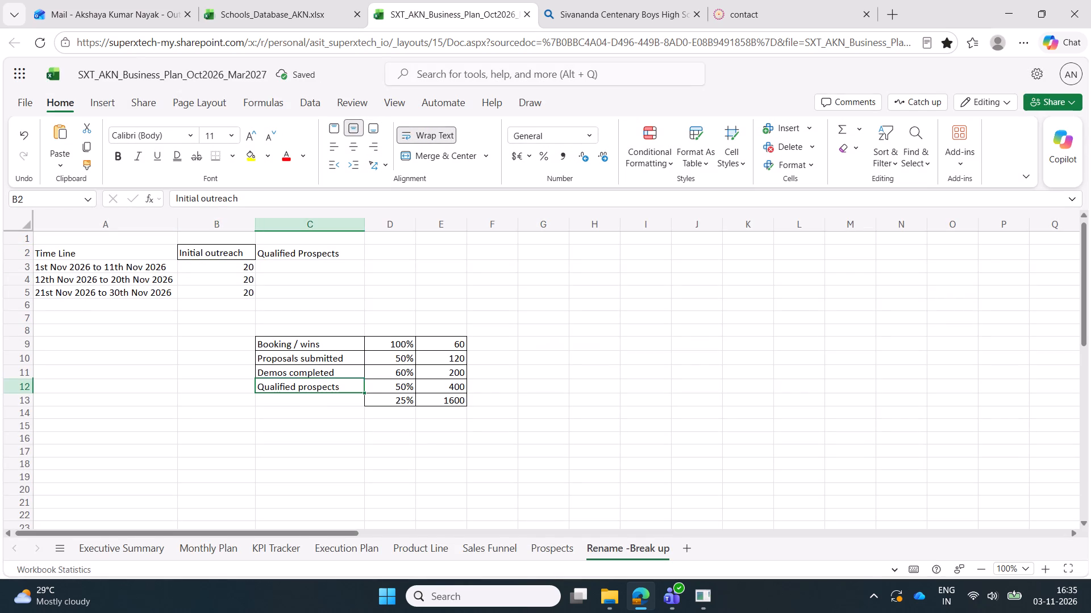
Move the Qualified prospects label from C12 to C2, replacing the existing heading there.
drag(256, 384, 257, 373)
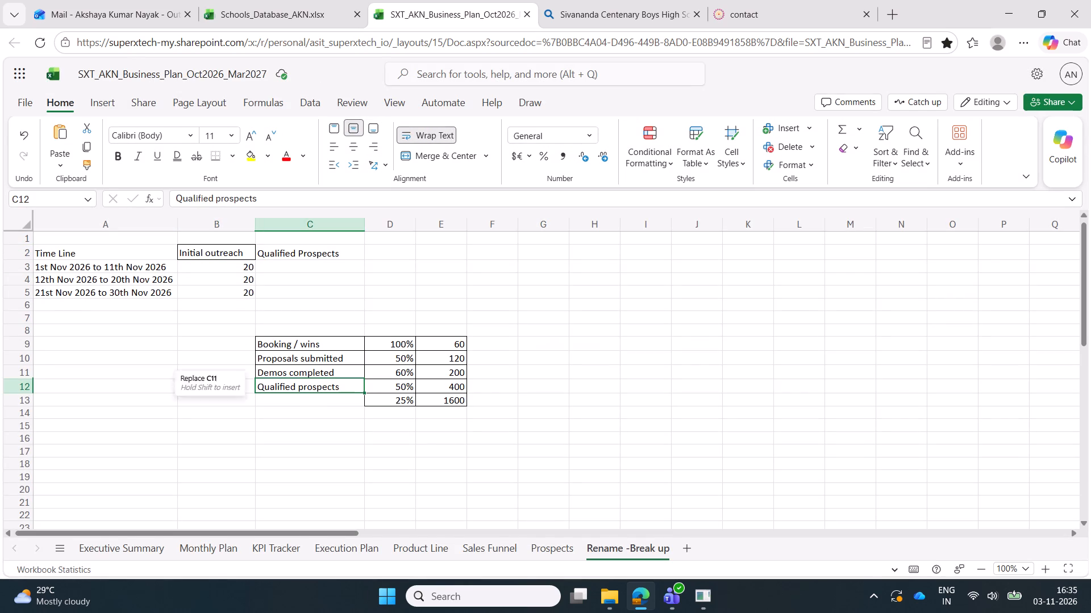
drag(257, 373, 290, 257)
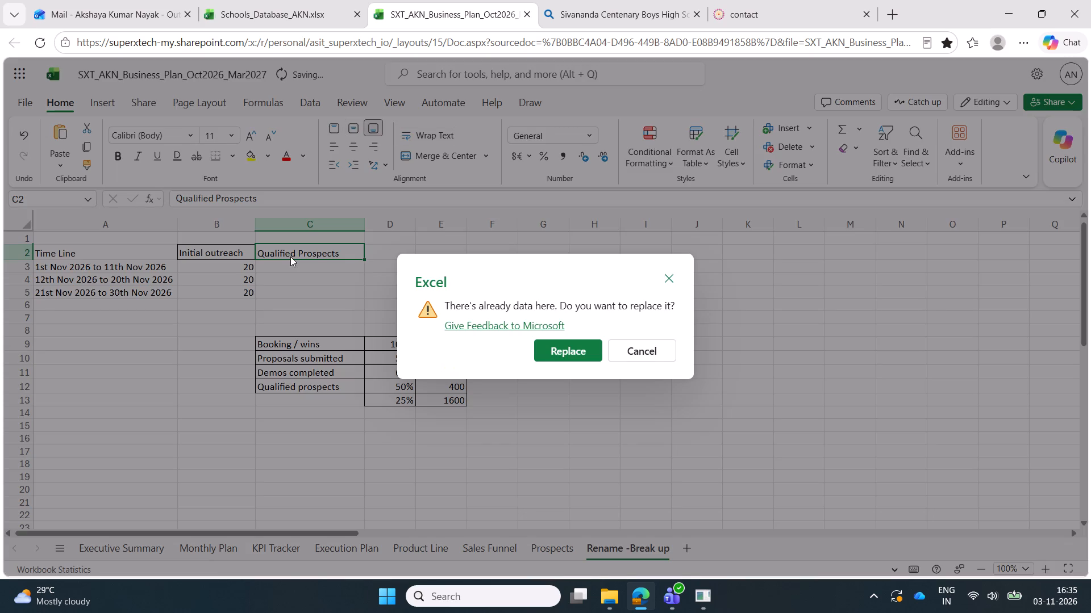
click(583, 343)
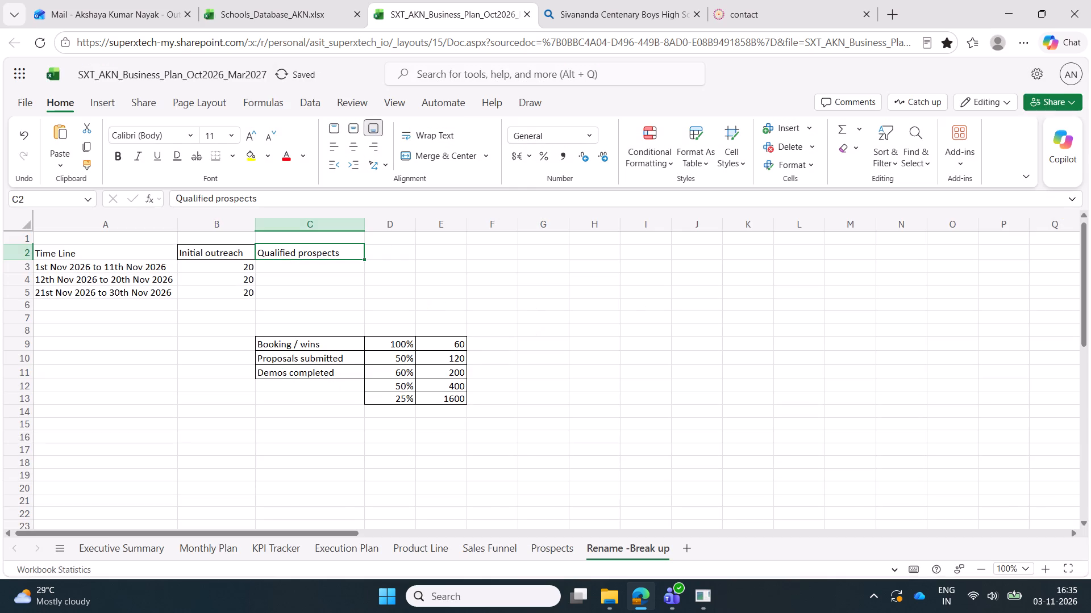
Move the Demos completed, Proposals submitted and Booking / wins labels from column C into heading cells D2, E2 and F2.
click(308, 370)
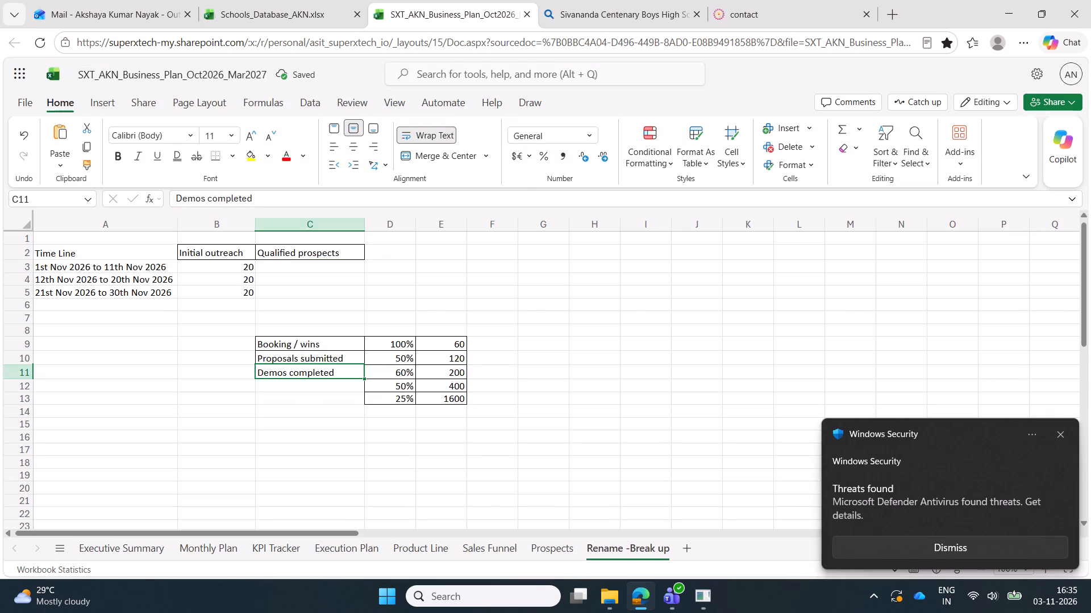
drag(255, 364, 395, 246)
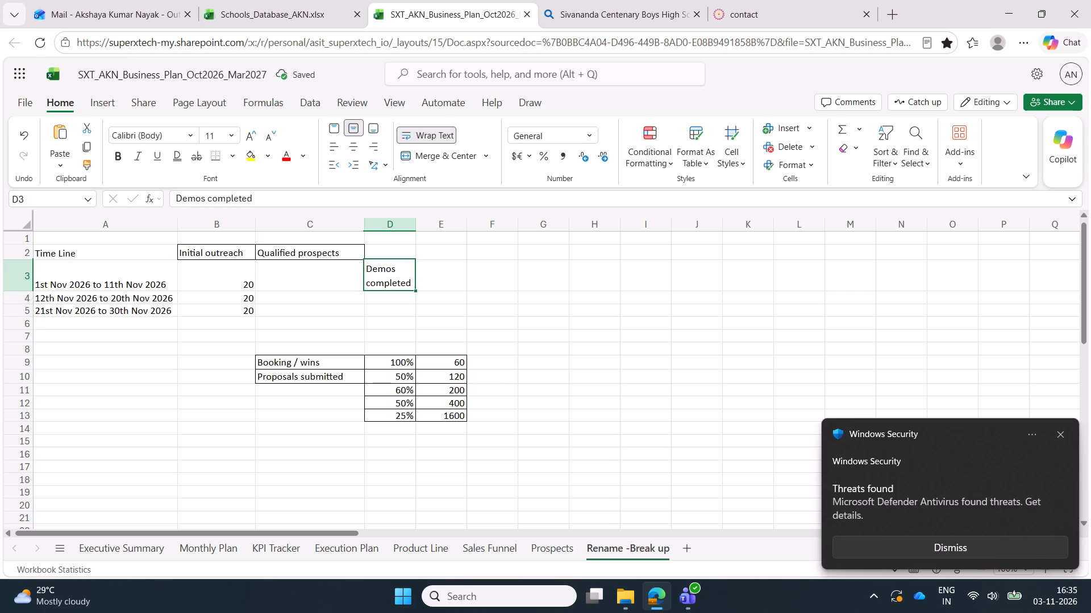
click(261, 380)
drag(256, 372, 434, 278)
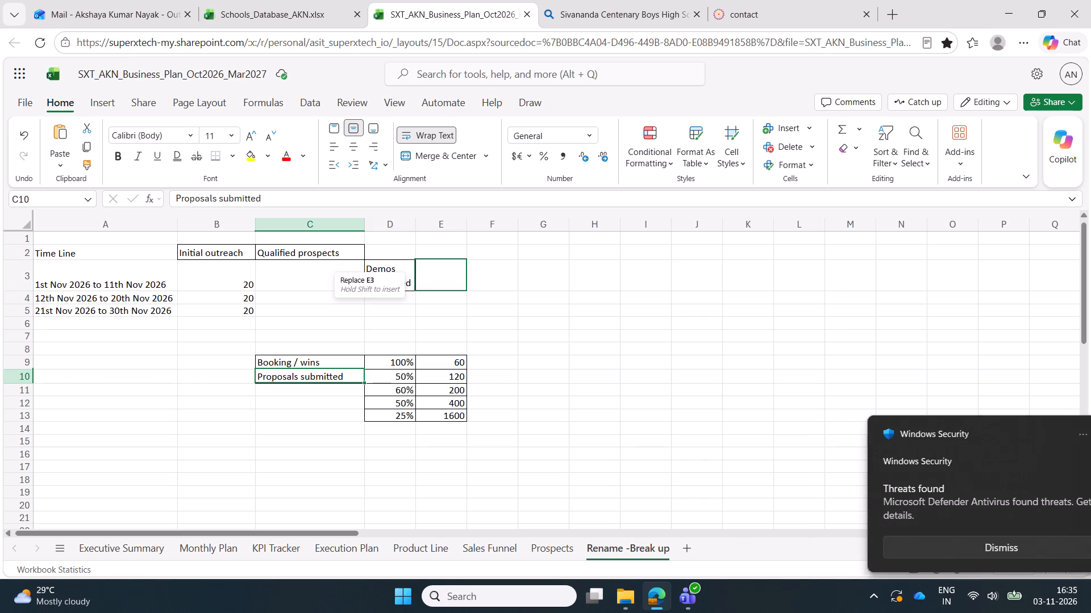
drag(434, 278, 439, 254)
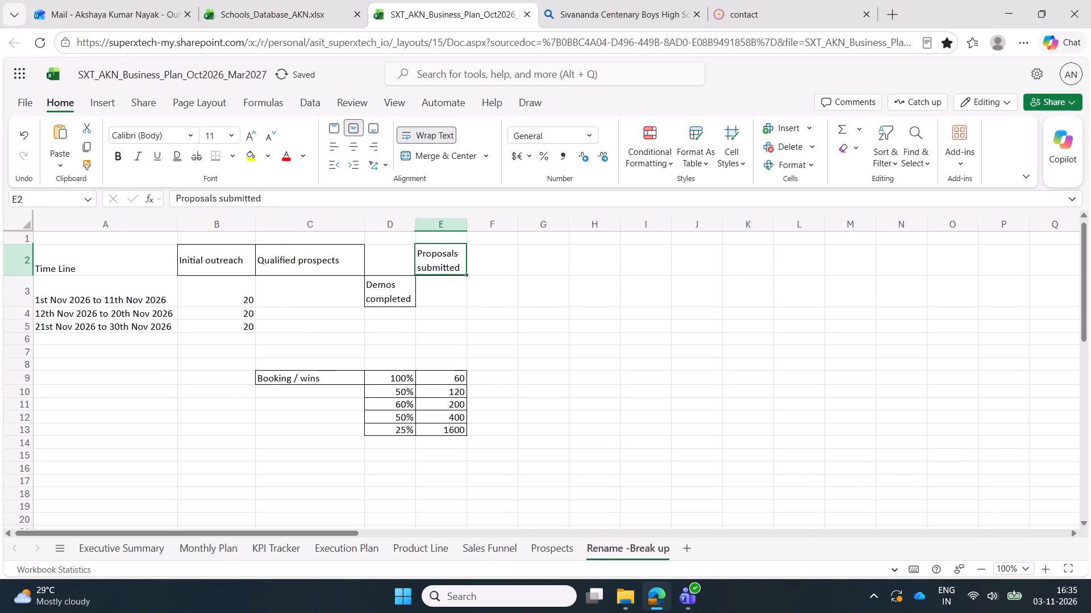
click(343, 373)
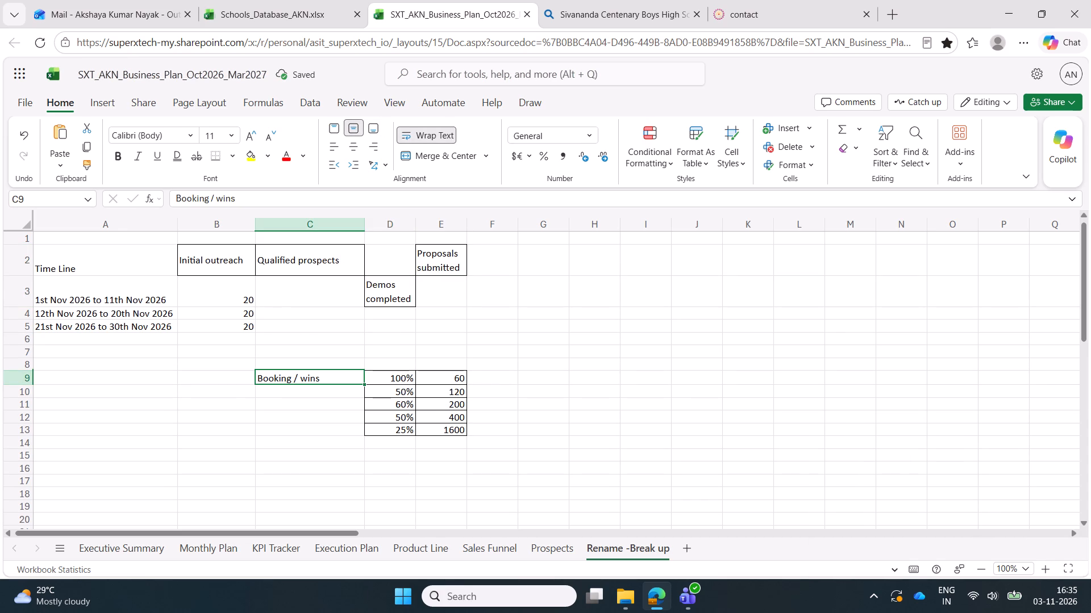
drag(261, 370, 488, 255)
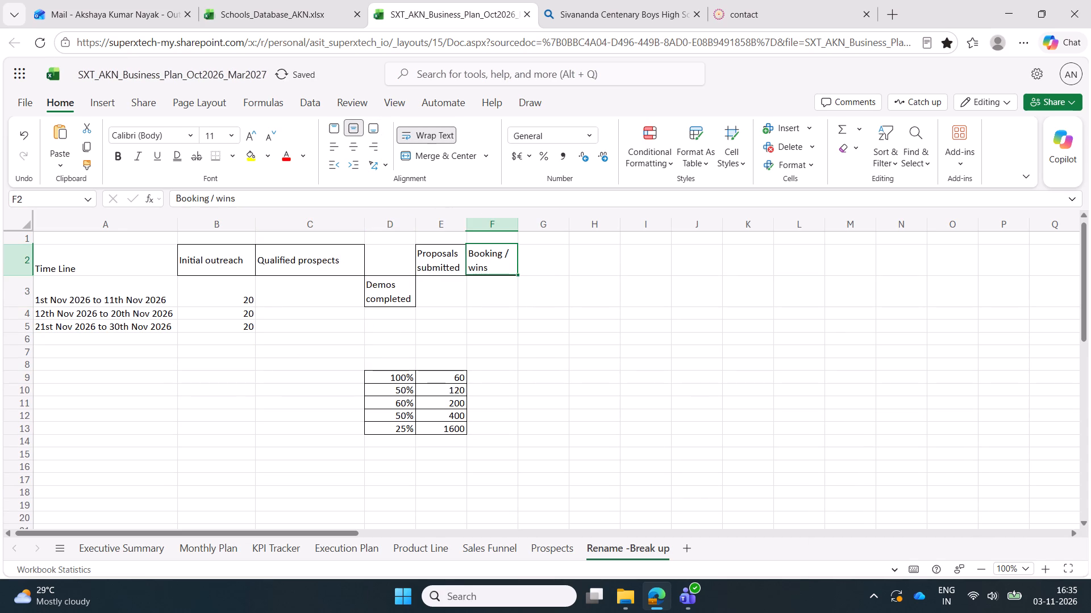
click(413, 284)
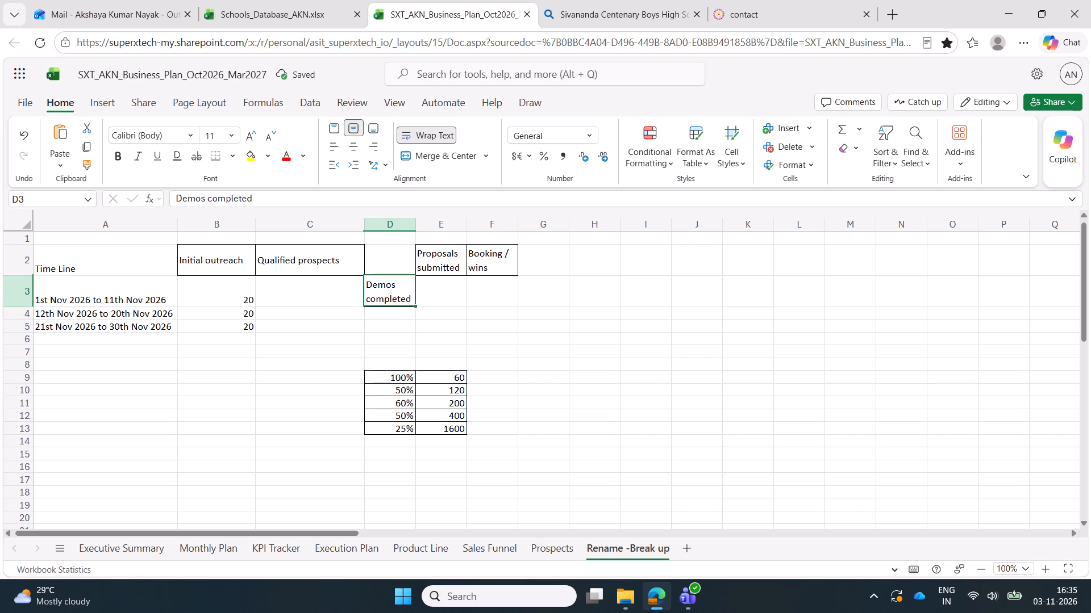
drag(372, 275, 376, 250)
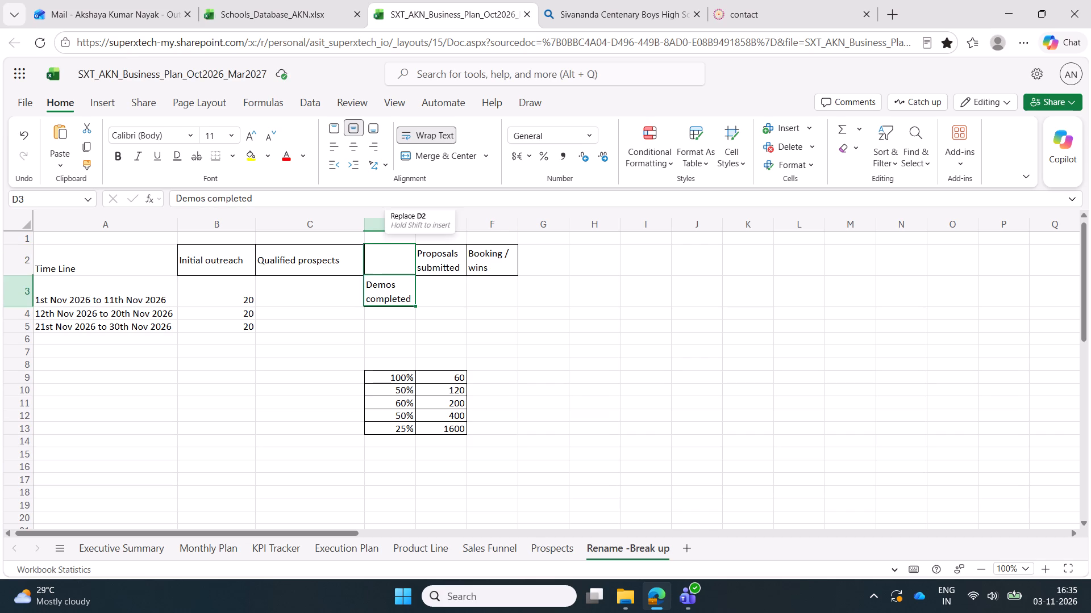
drag(376, 250, 377, 249)
click(429, 285)
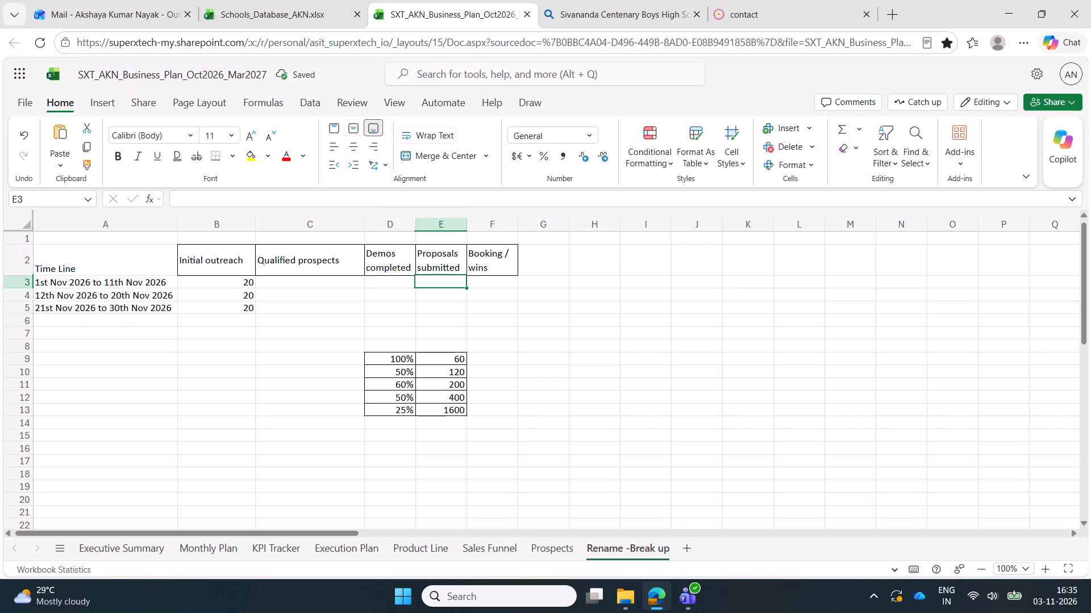
click(456, 328)
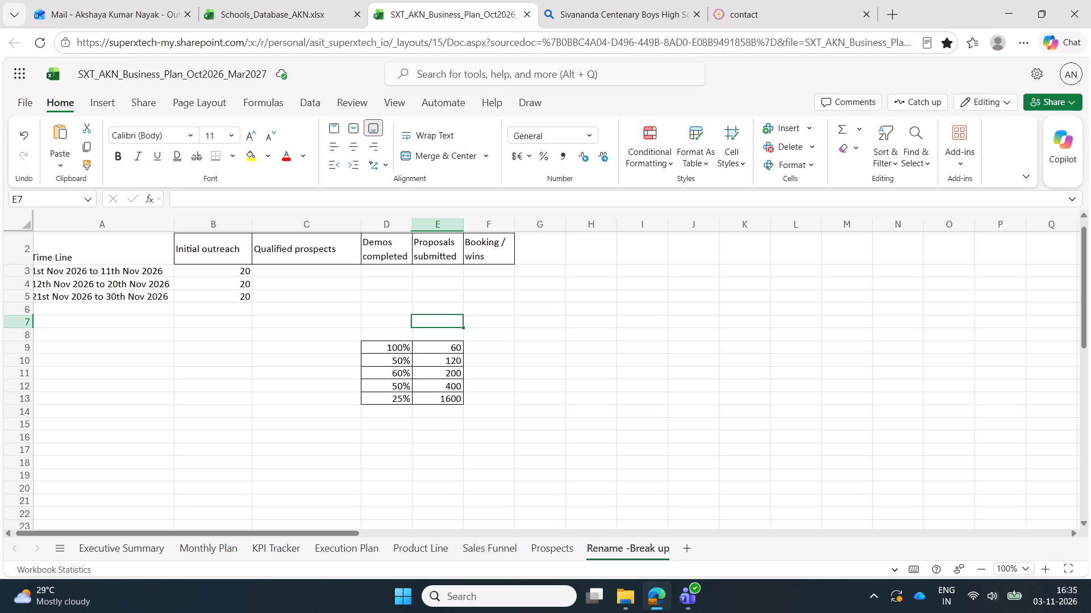
Widen the Initial outreach column B.
click(430, 400)
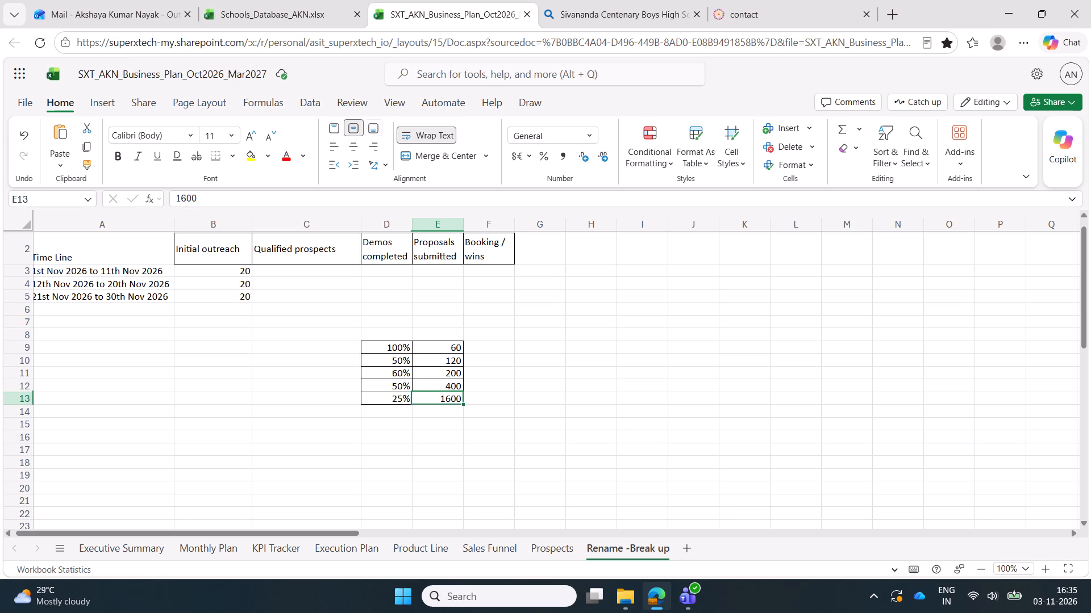
click(439, 388)
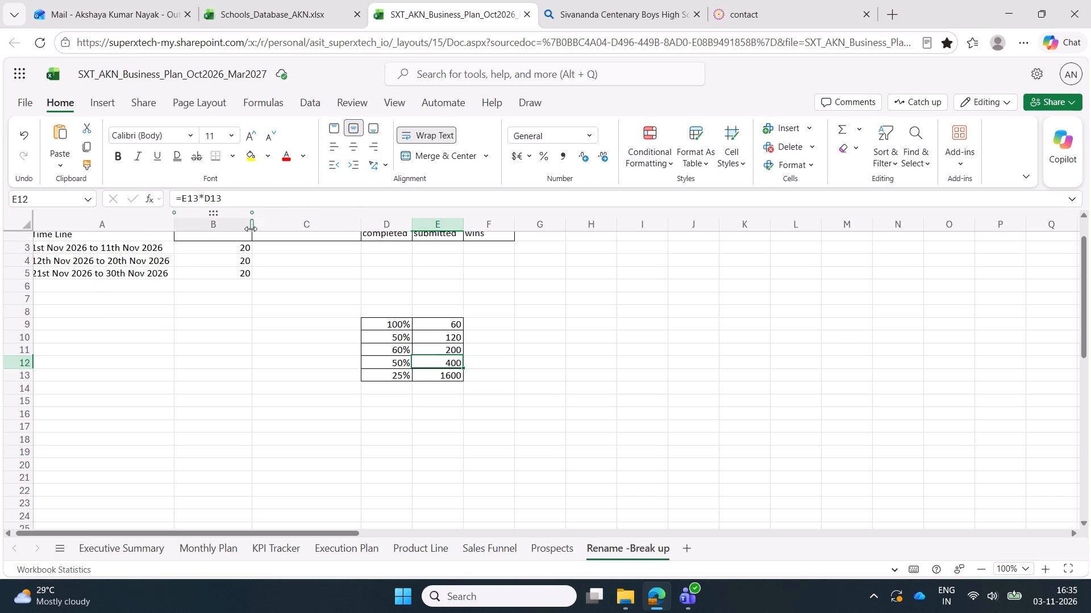
drag(251, 229, 284, 231)
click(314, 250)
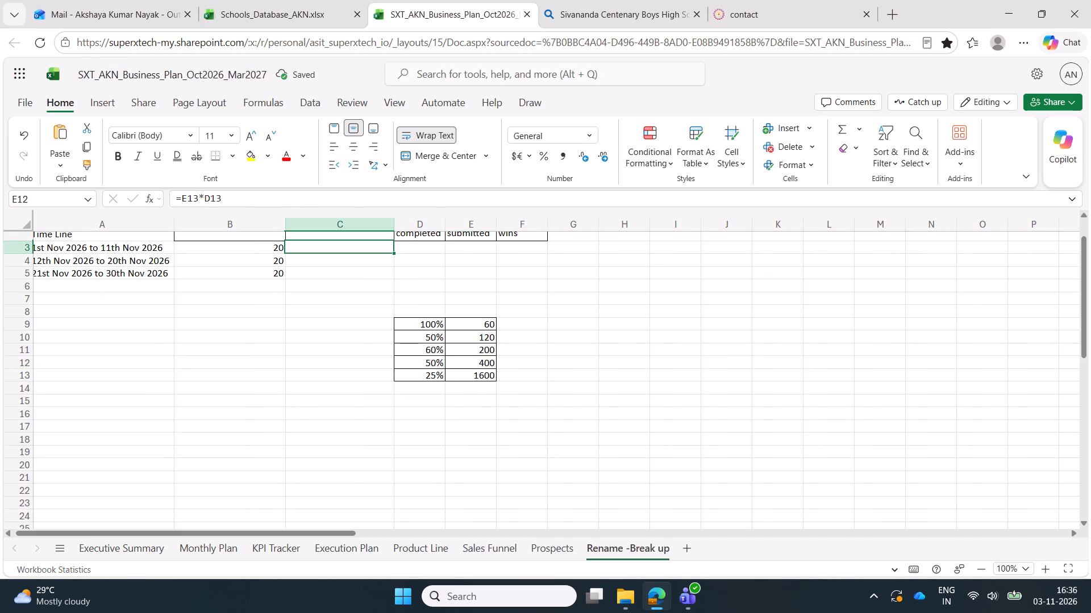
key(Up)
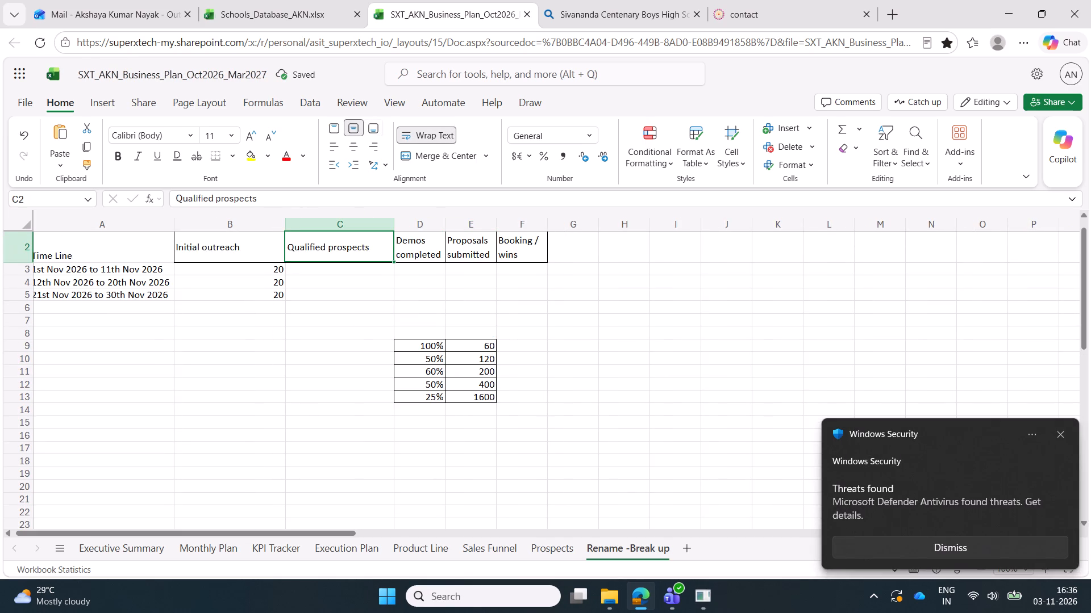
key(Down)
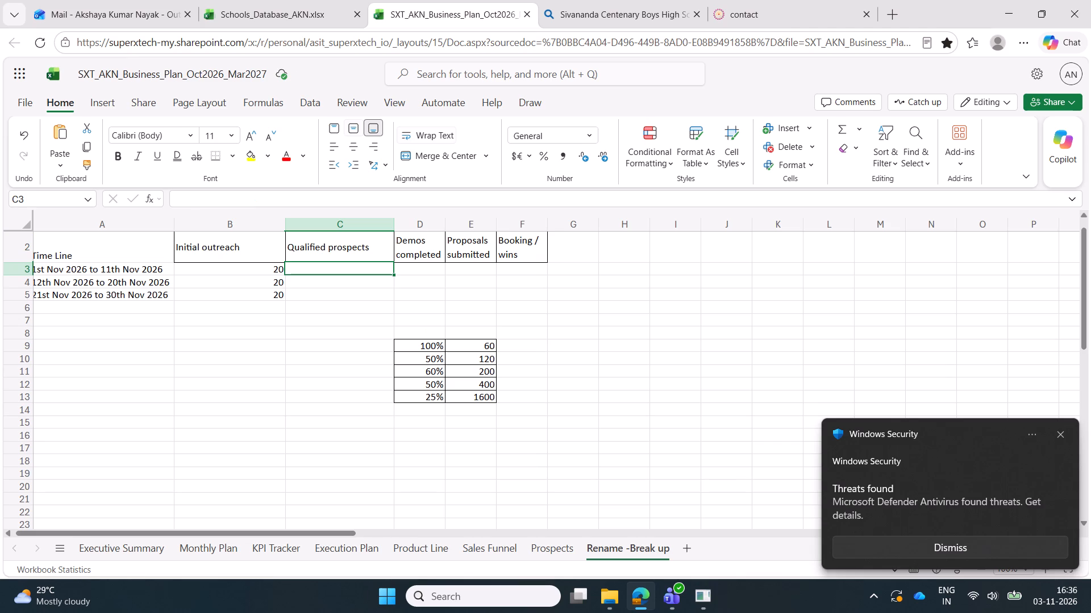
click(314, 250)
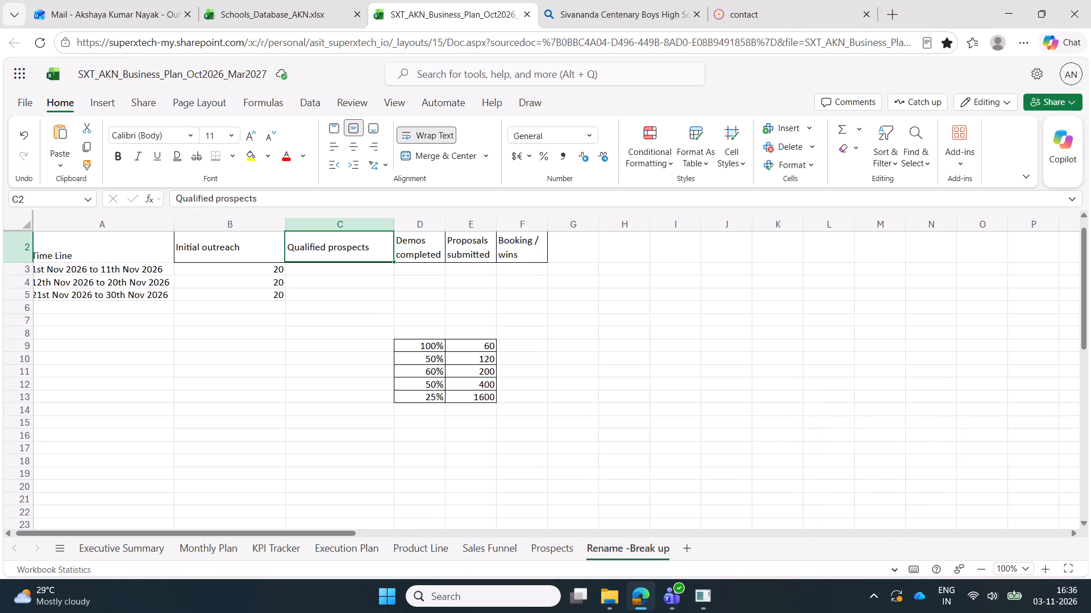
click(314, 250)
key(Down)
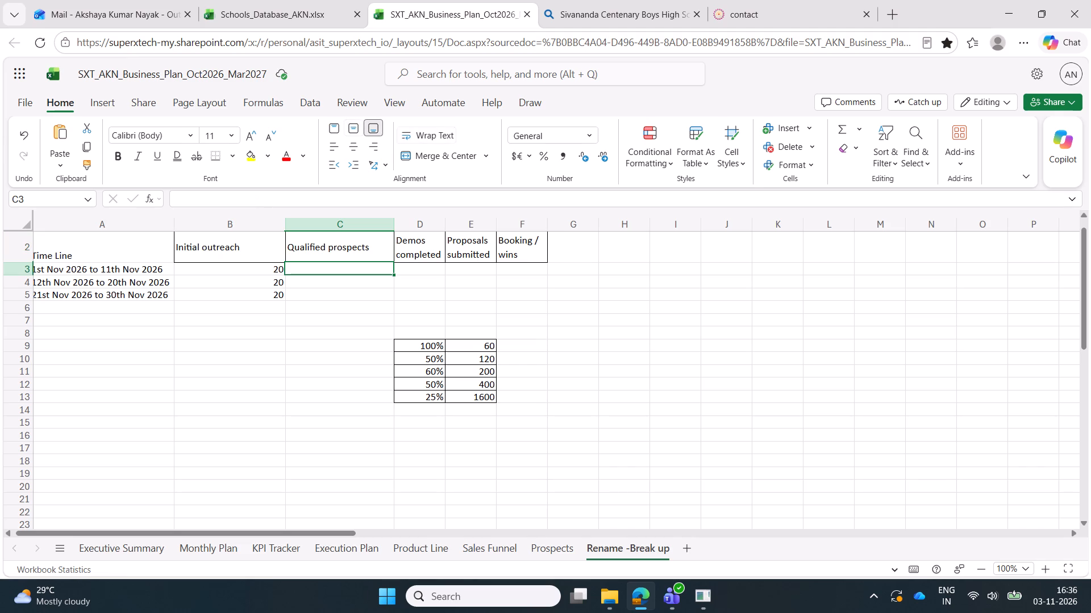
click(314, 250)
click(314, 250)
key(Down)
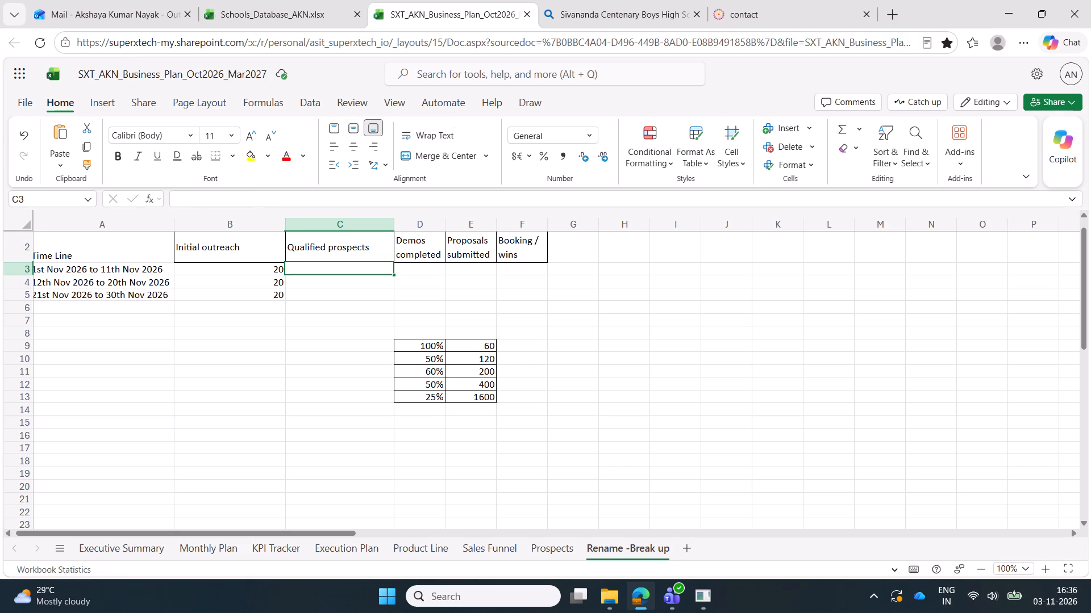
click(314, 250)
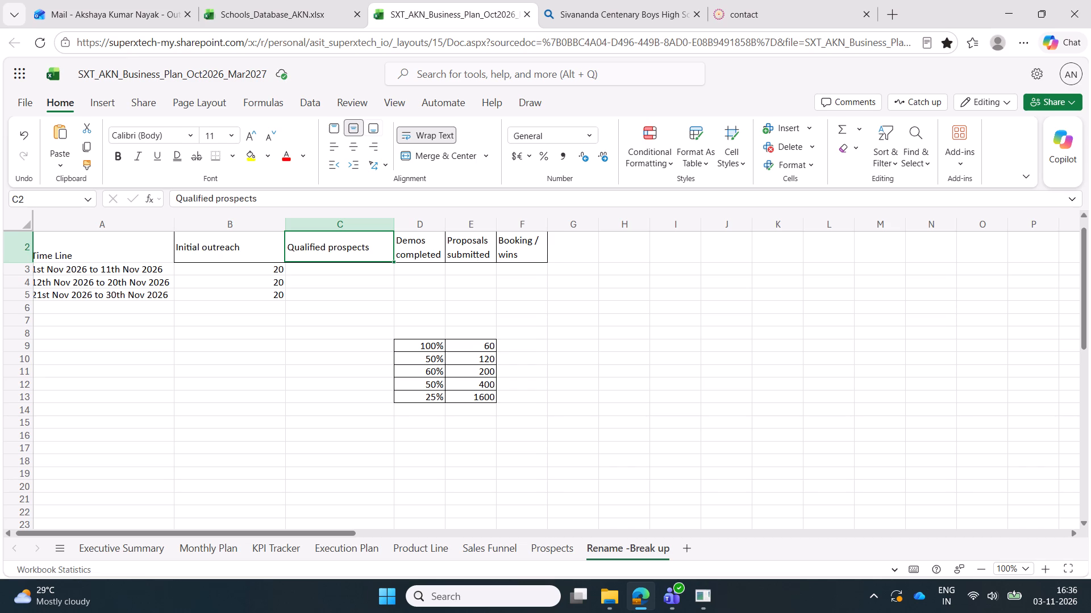
For 1st to 11th Nov 2026, enter targets of 1 booking in F3, 2 proposals in E3 and 4 demos in D3.
click(510, 265)
key(1)
key(Left)
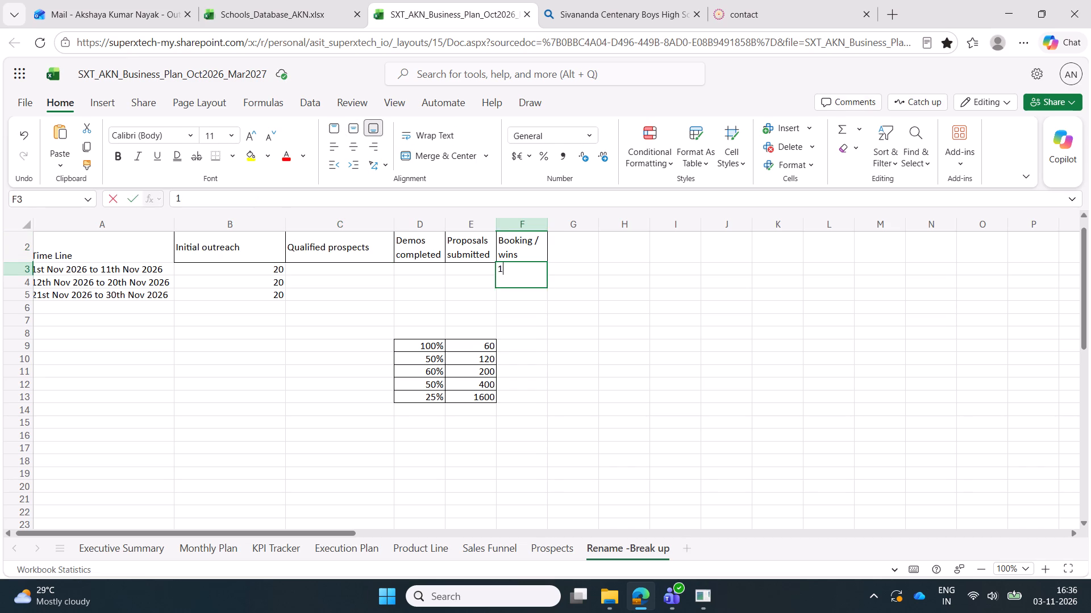
key(2)
key(Left)
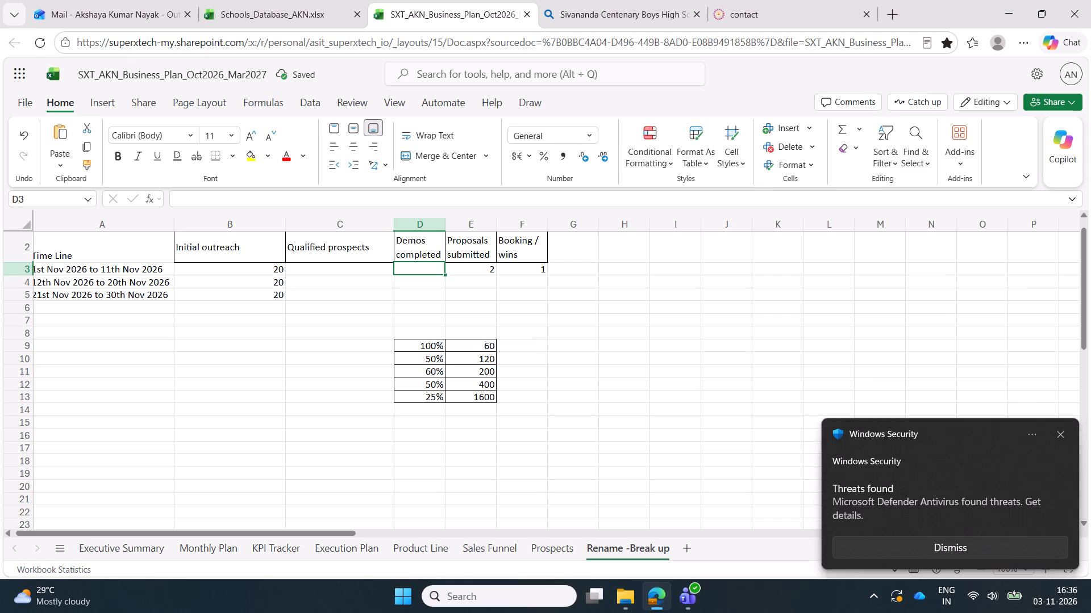
key(4)
key(Left)
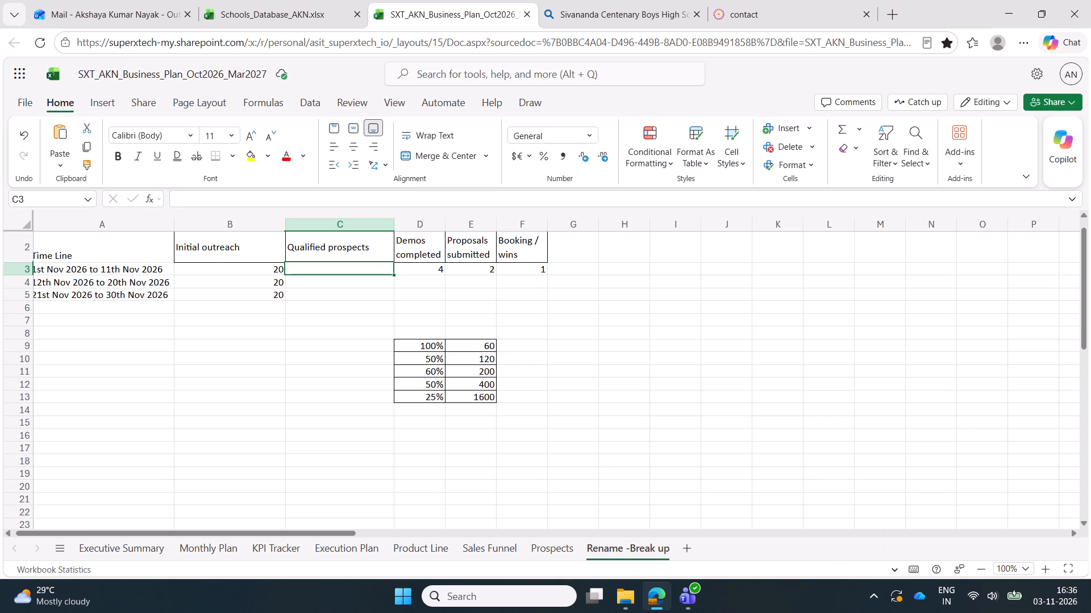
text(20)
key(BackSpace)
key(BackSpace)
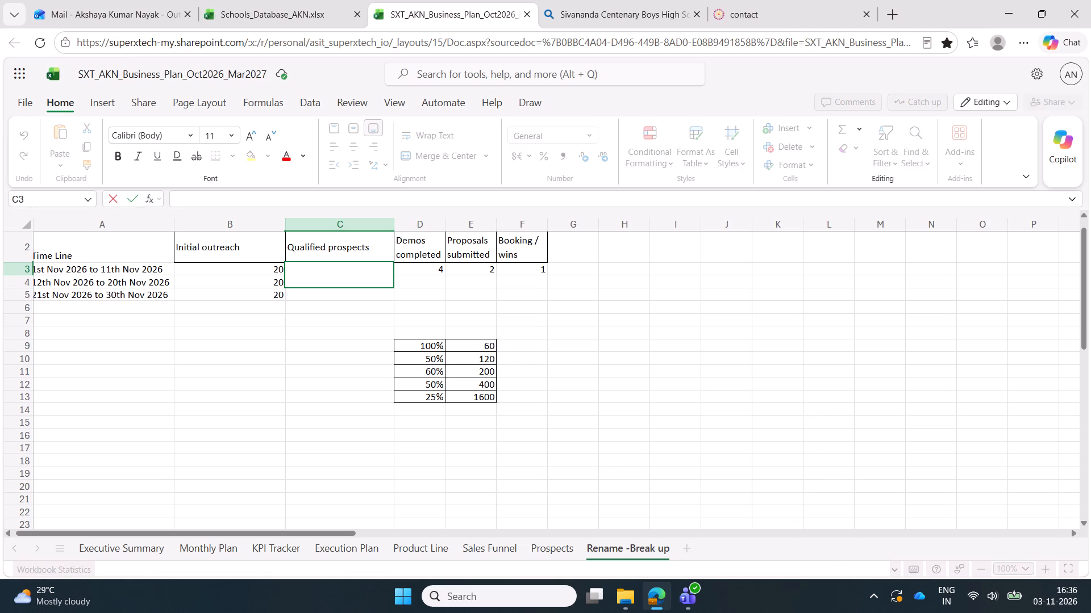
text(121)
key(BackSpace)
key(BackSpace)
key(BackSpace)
Enter 8 as the Qualified prospects target in cell C3.
key(8)
key(Return)
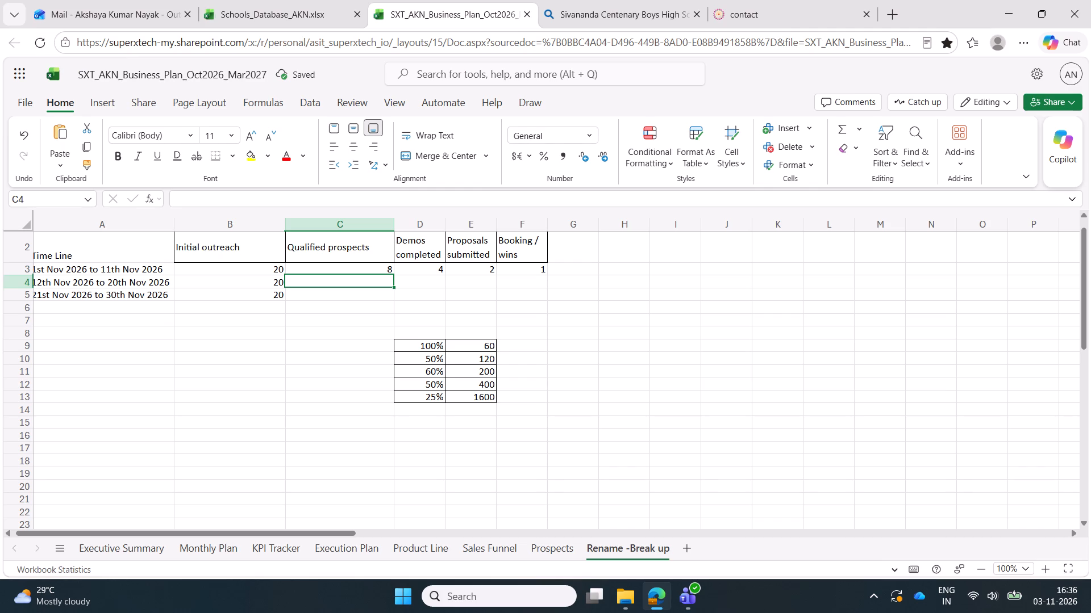
Fill the targets in C3:F3 down through row 5 to repeat them for the other two November periods.
drag(390, 268, 506, 268)
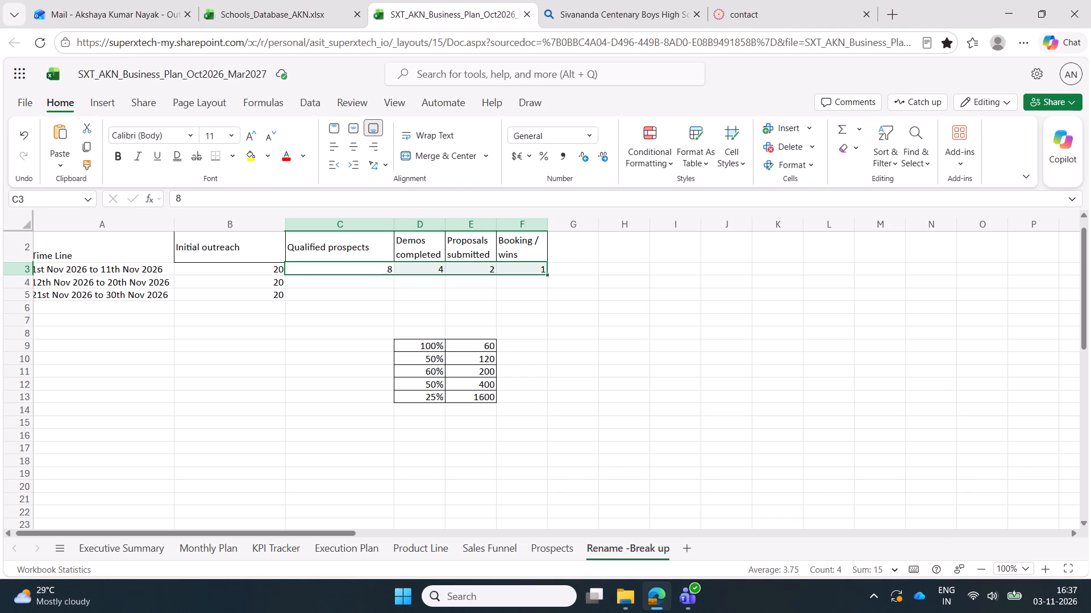
drag(547, 275, 547, 297)
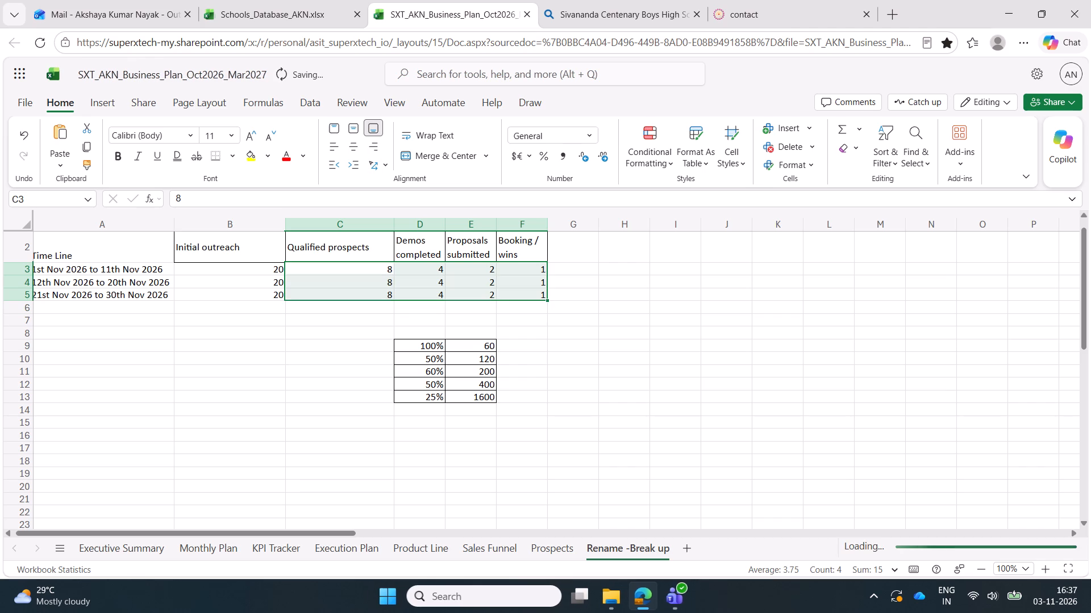
click(571, 314)
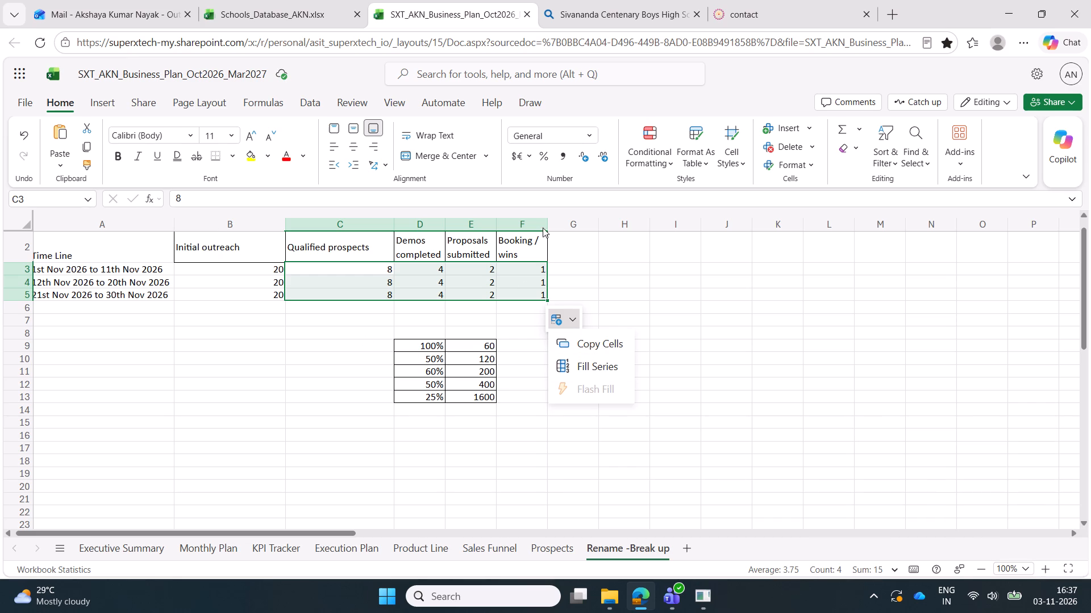
click(574, 220)
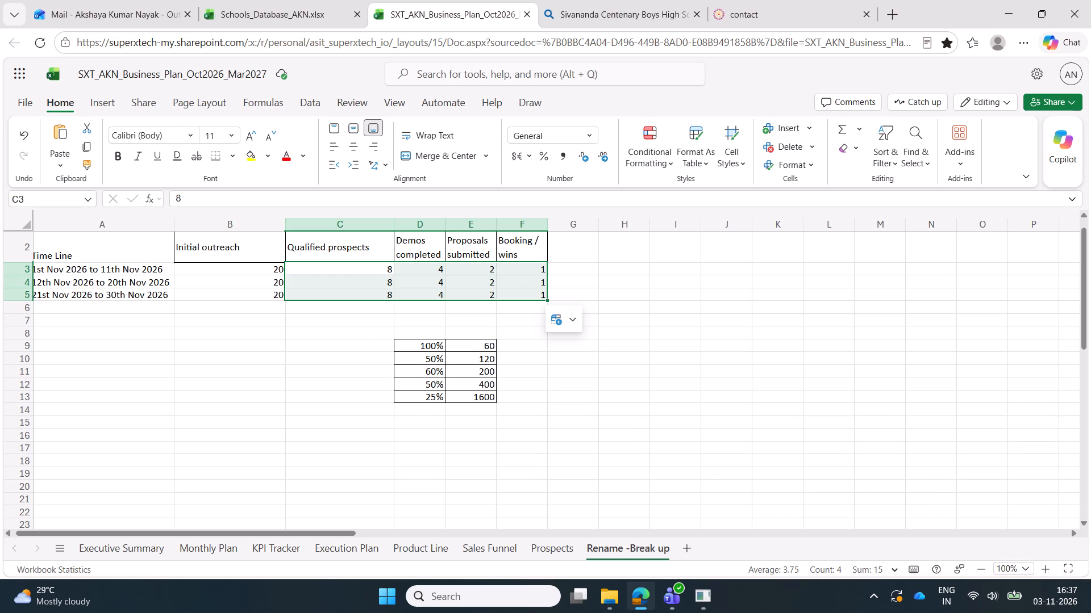
Enter the heading "Amount of" in cell G2, beside the Booking / wins heading.
click(564, 249)
text(Amount)
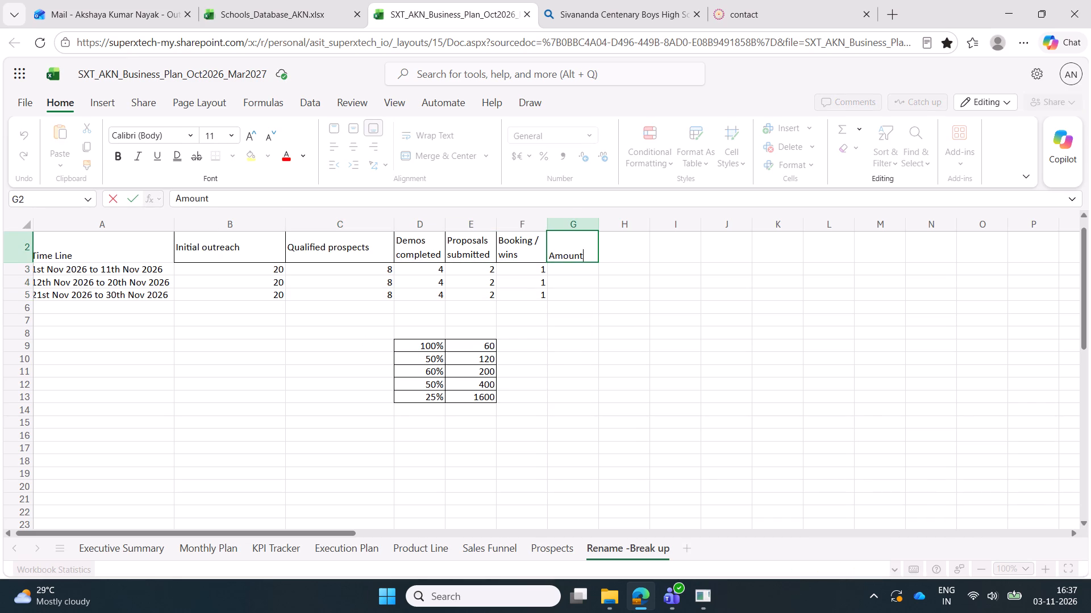
key(space)
text(of)
key(space)
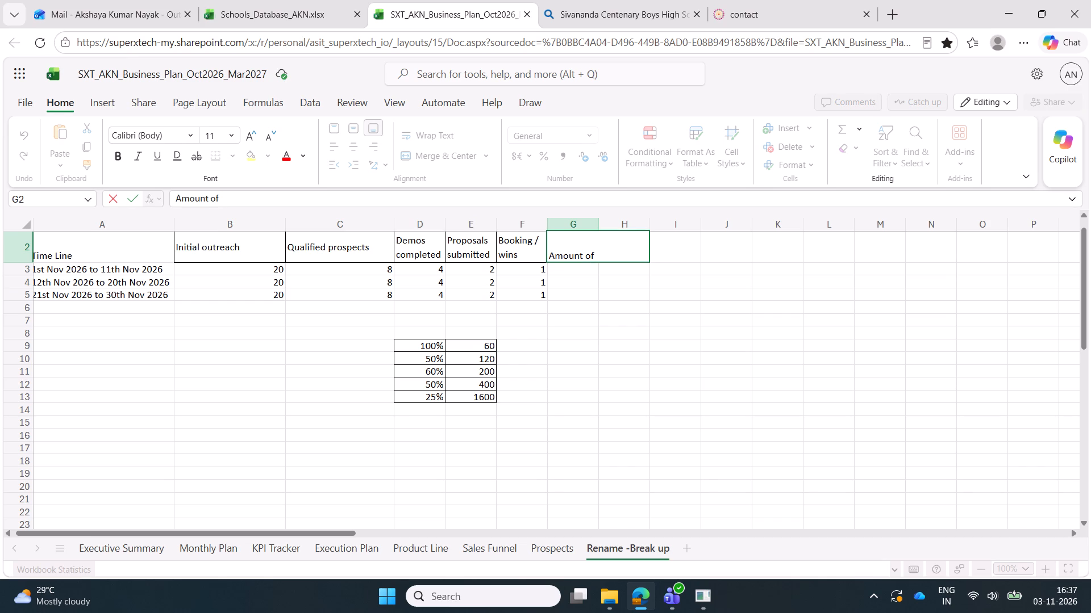
click(582, 304)
click(584, 254)
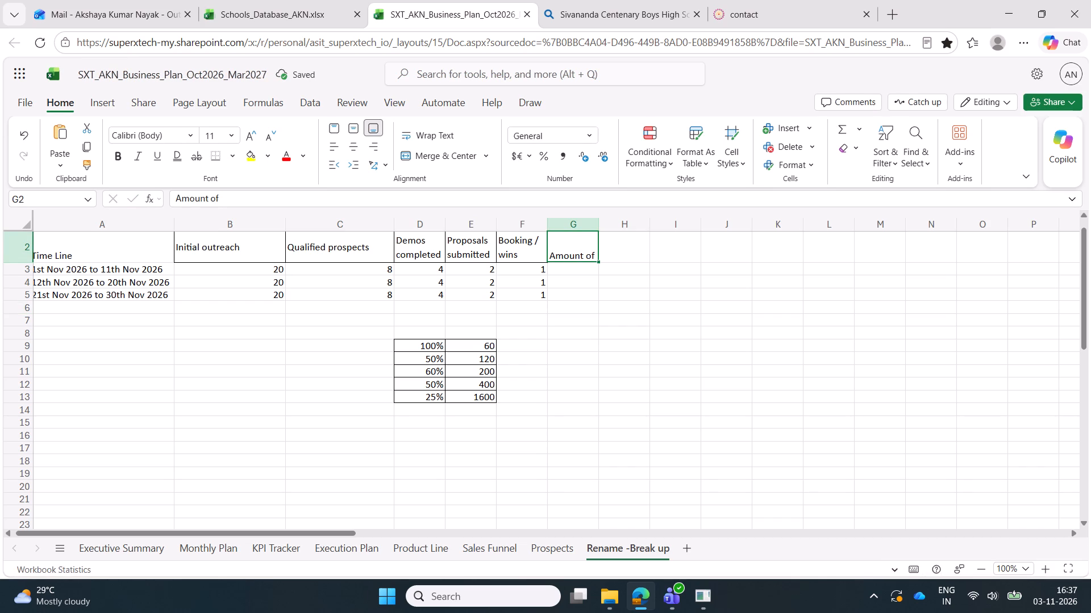
double_click(592, 254)
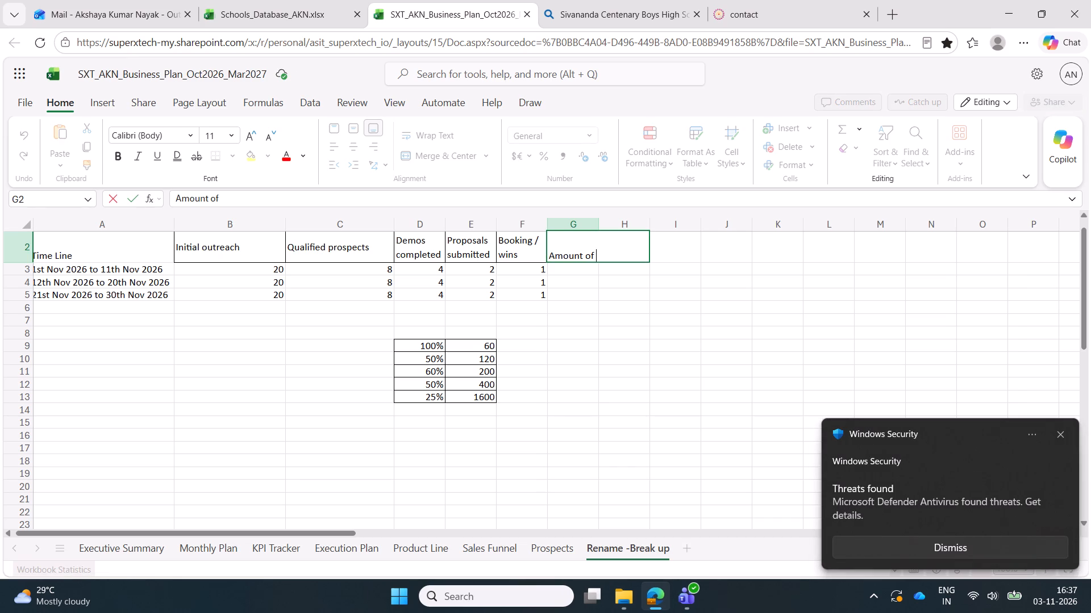
Look through the KPI Tracker, Monthly Plan and Executive Summary sheets.
click(290, 547)
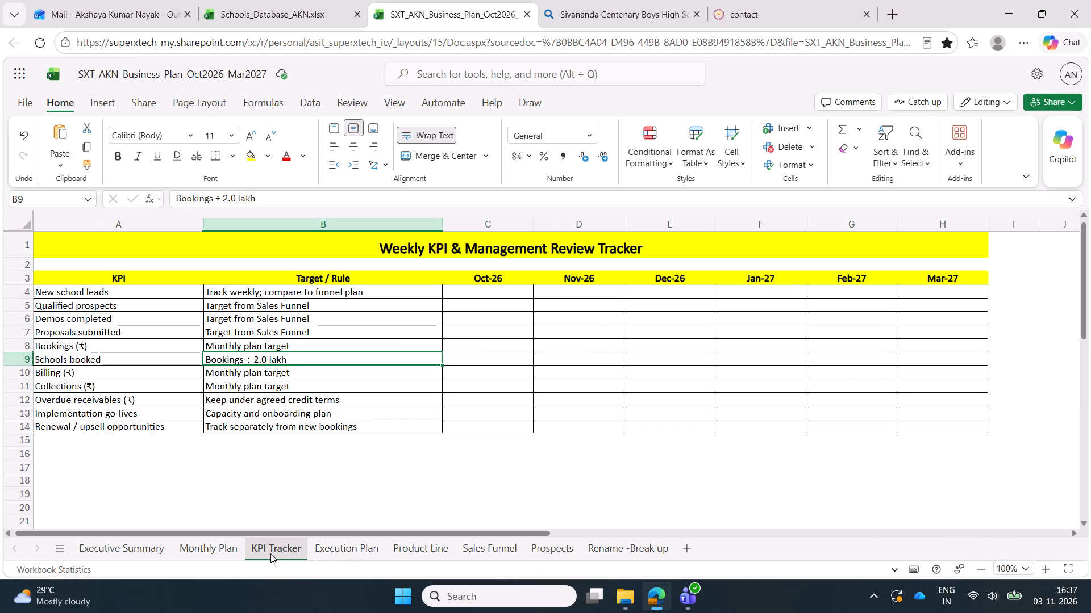
click(224, 553)
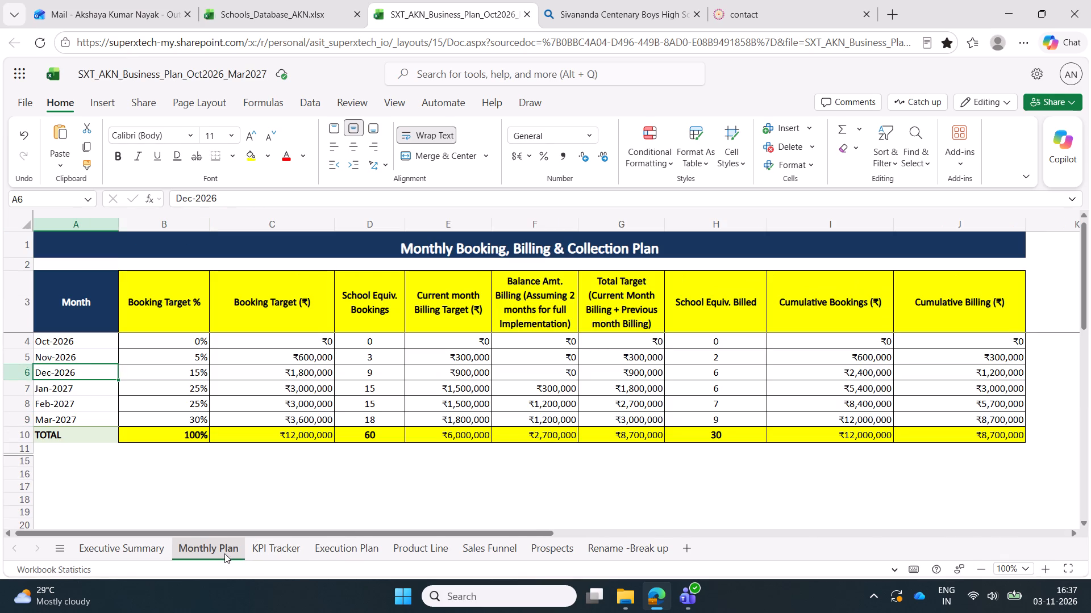
click(224, 553)
click(144, 545)
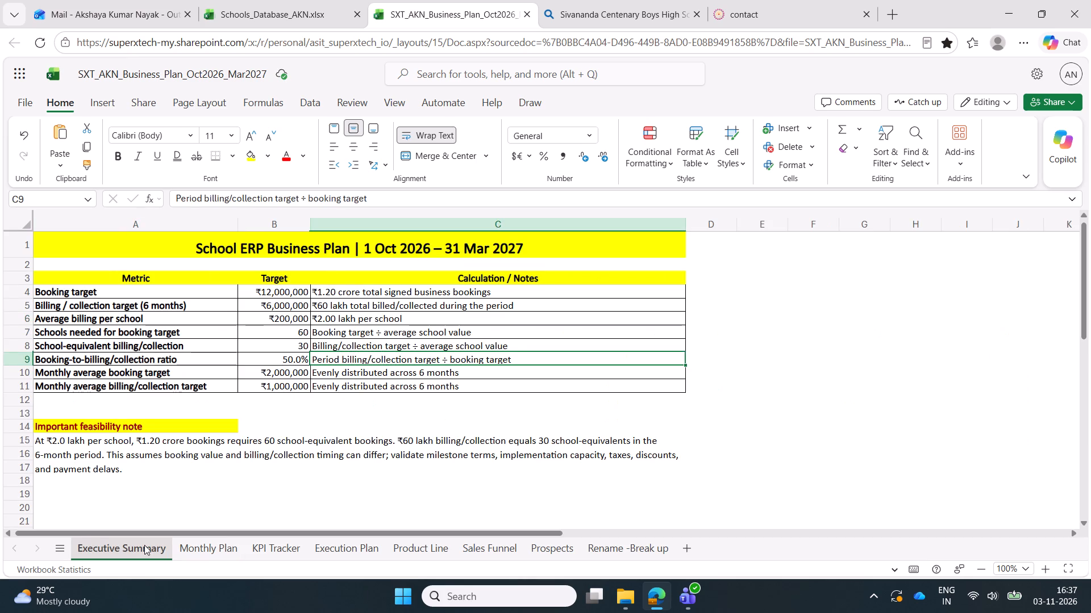
click(144, 545)
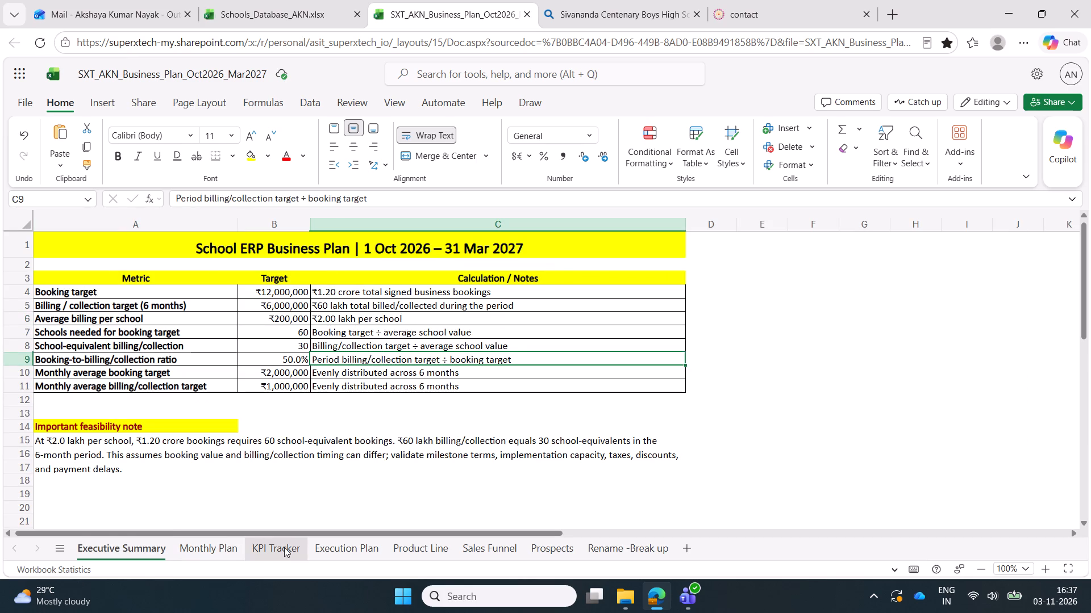
Rename the "Rename -Break up" sheet as "Break up".
click(609, 551)
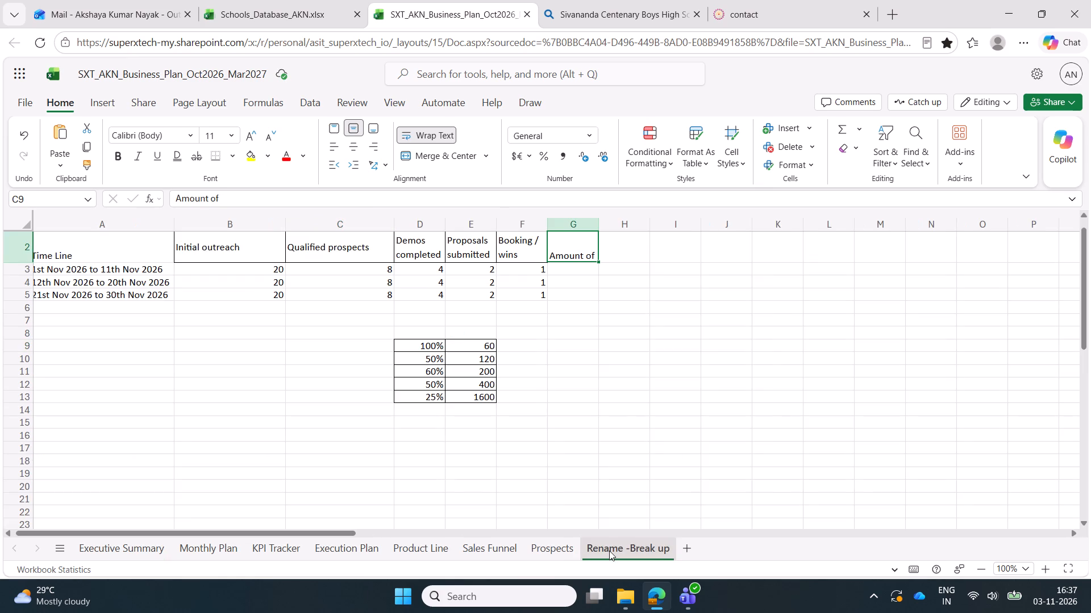
right_click(609, 551)
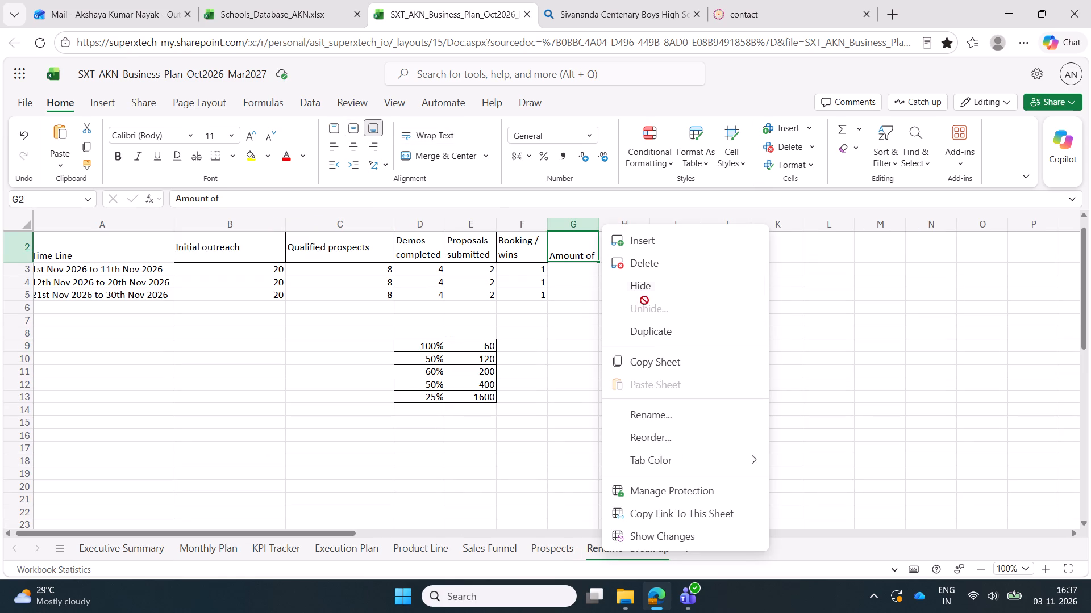
click(648, 415)
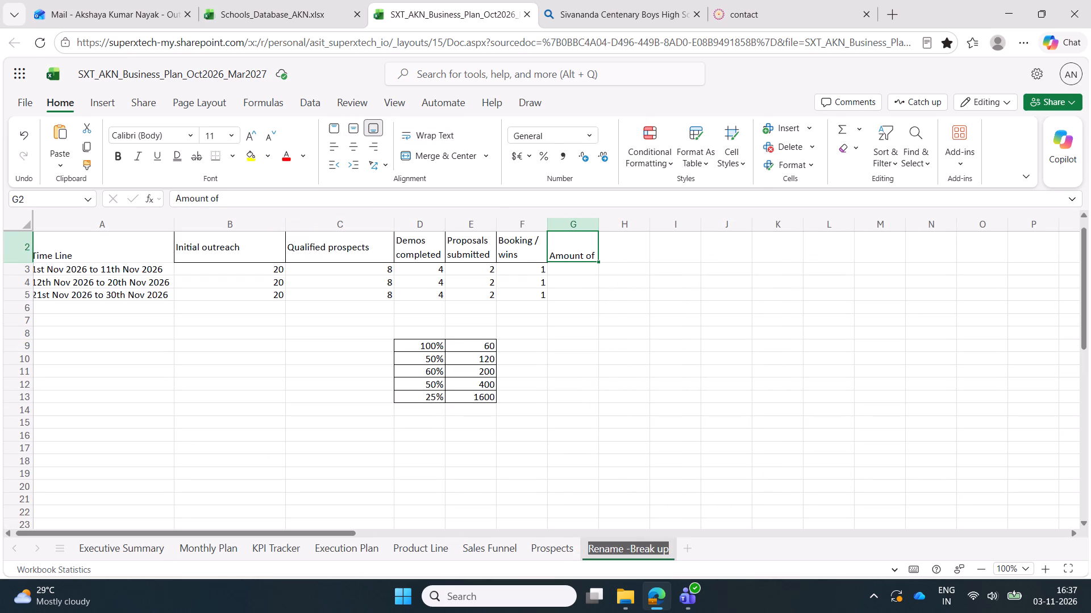
click(631, 545)
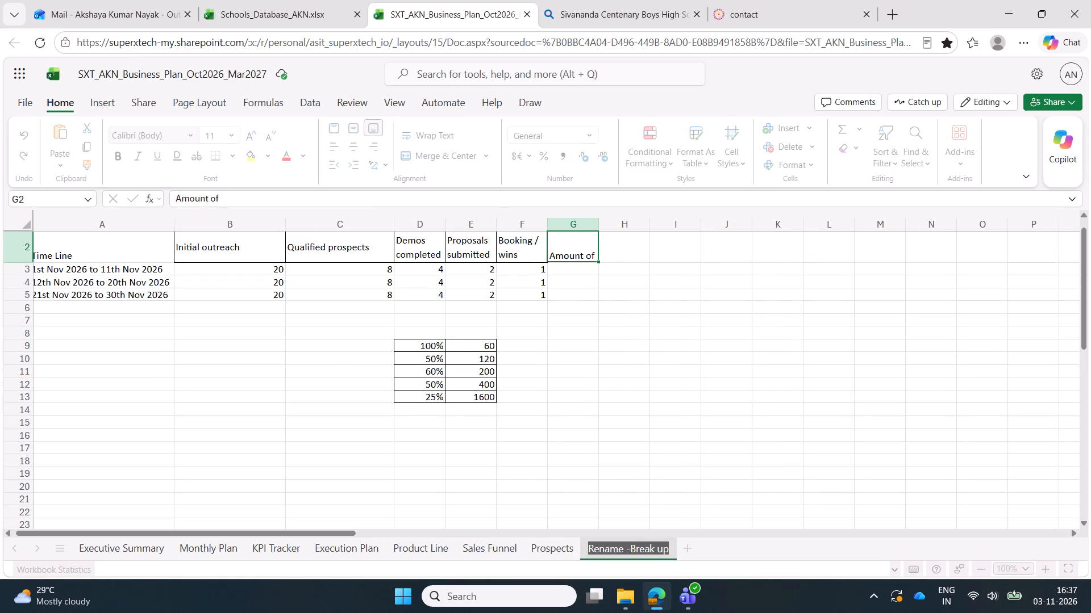
key(BackSpace)
key(BackSpace)
key(BackSpace)
key(BackSpace)
key(BackSpace)
key(BackSpace)
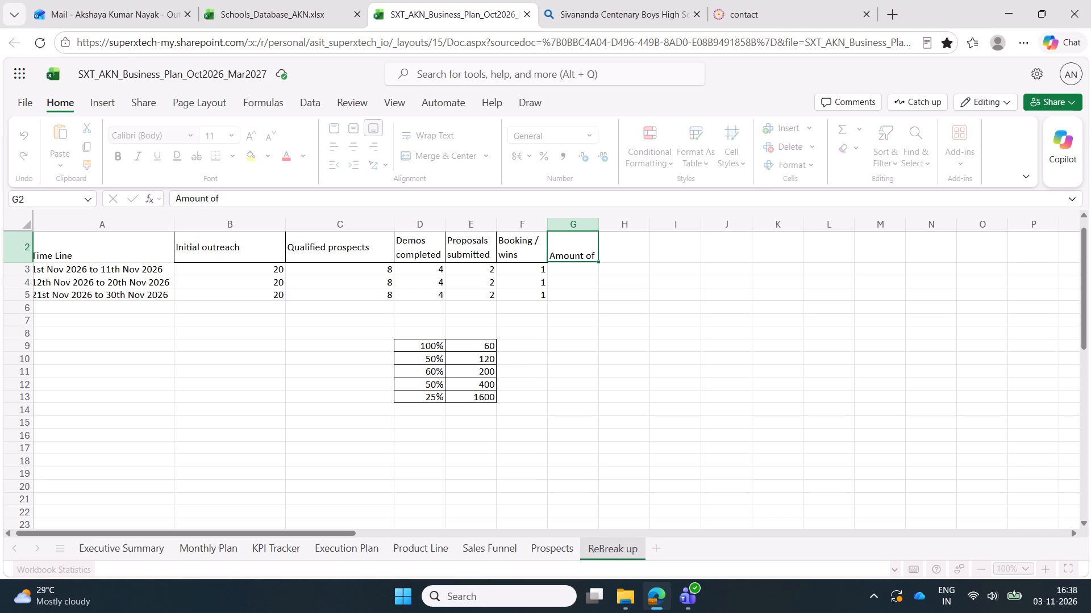
key(BackSpace)
key(BackSpace)
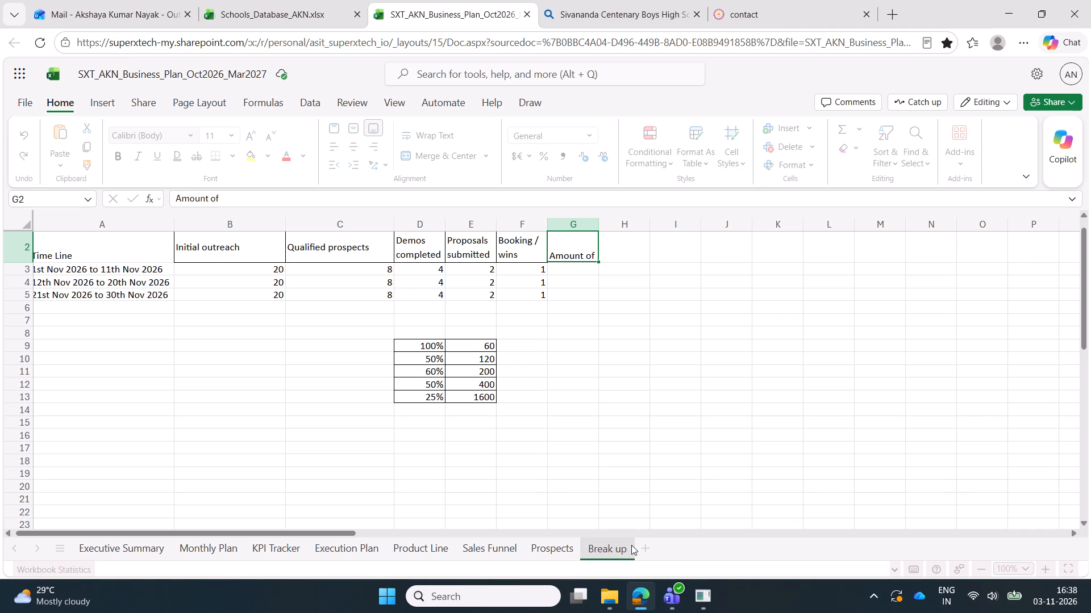
click(674, 457)
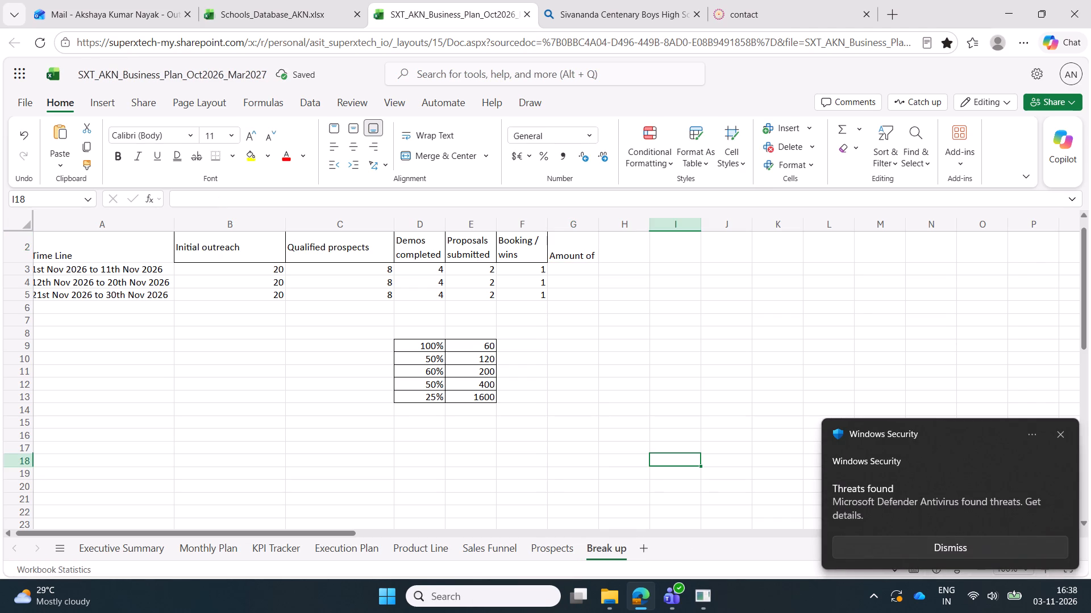
Enter an amount of 200000 in G3, G4 and G5 for each of the three November periods.
click(586, 267)
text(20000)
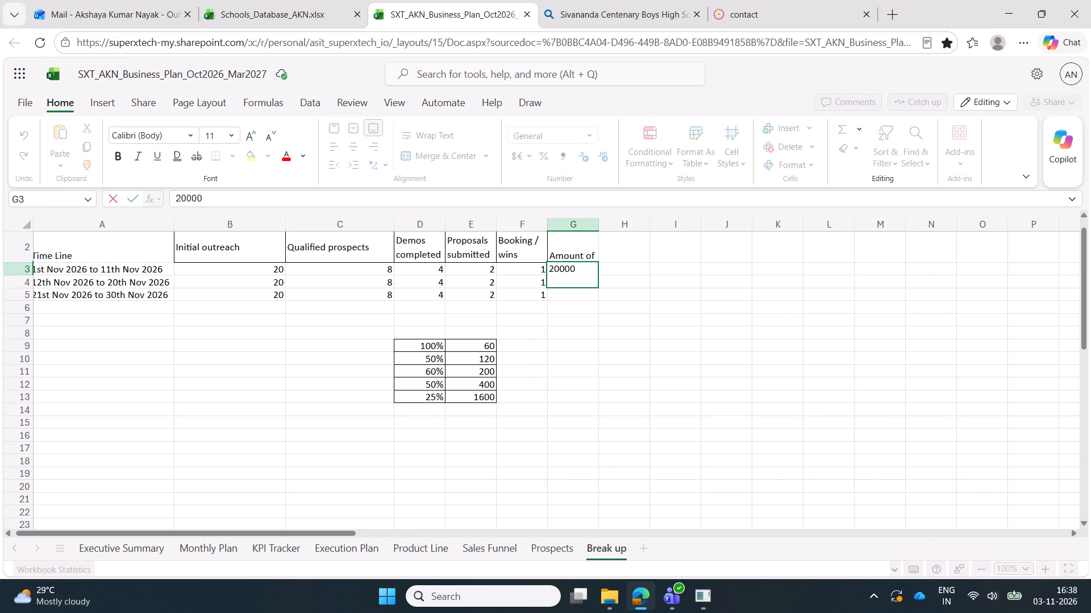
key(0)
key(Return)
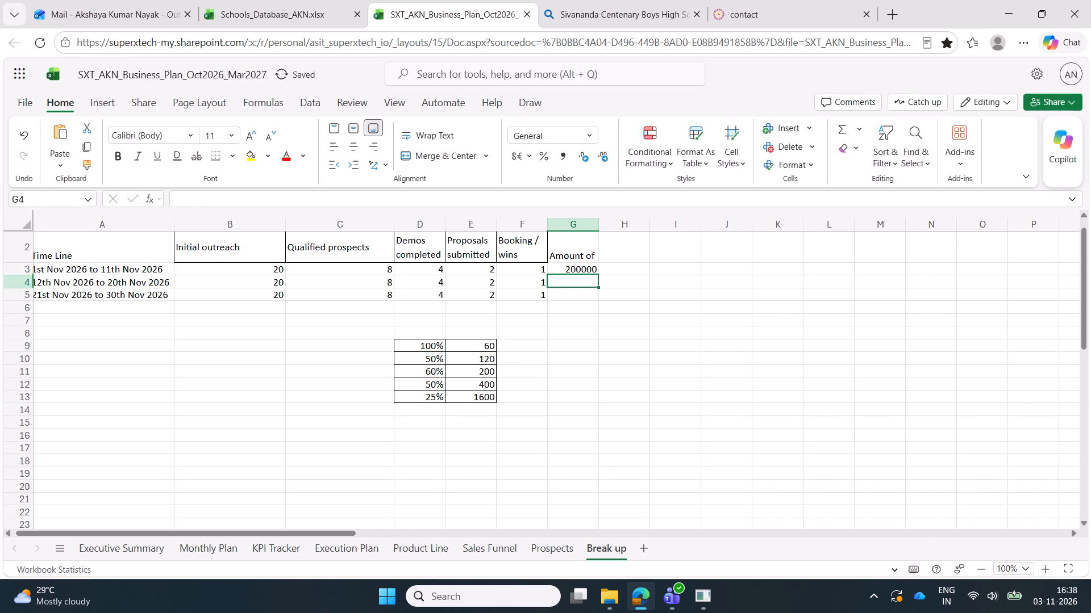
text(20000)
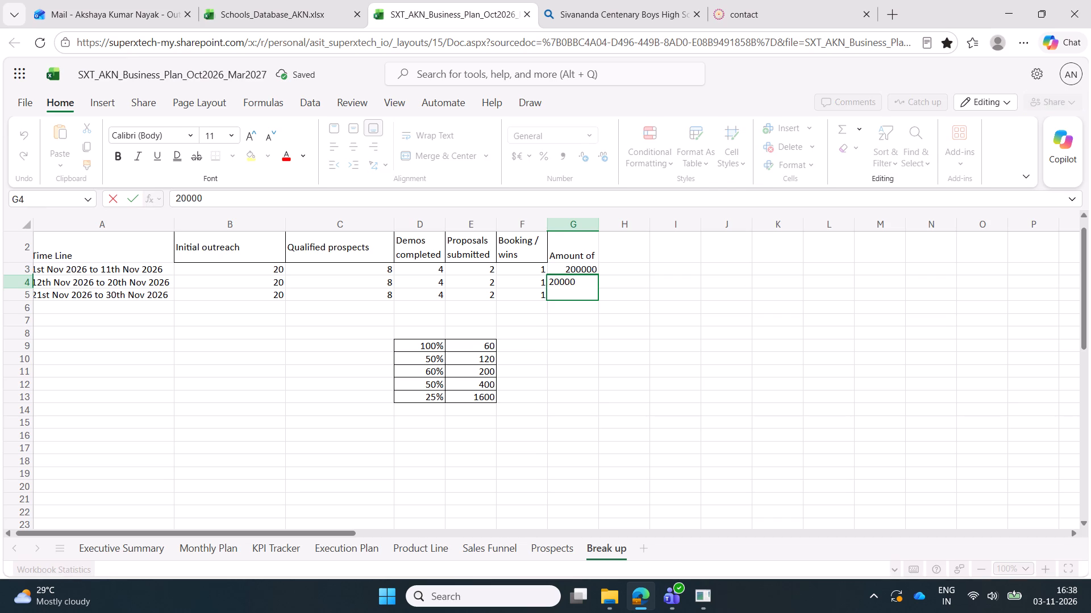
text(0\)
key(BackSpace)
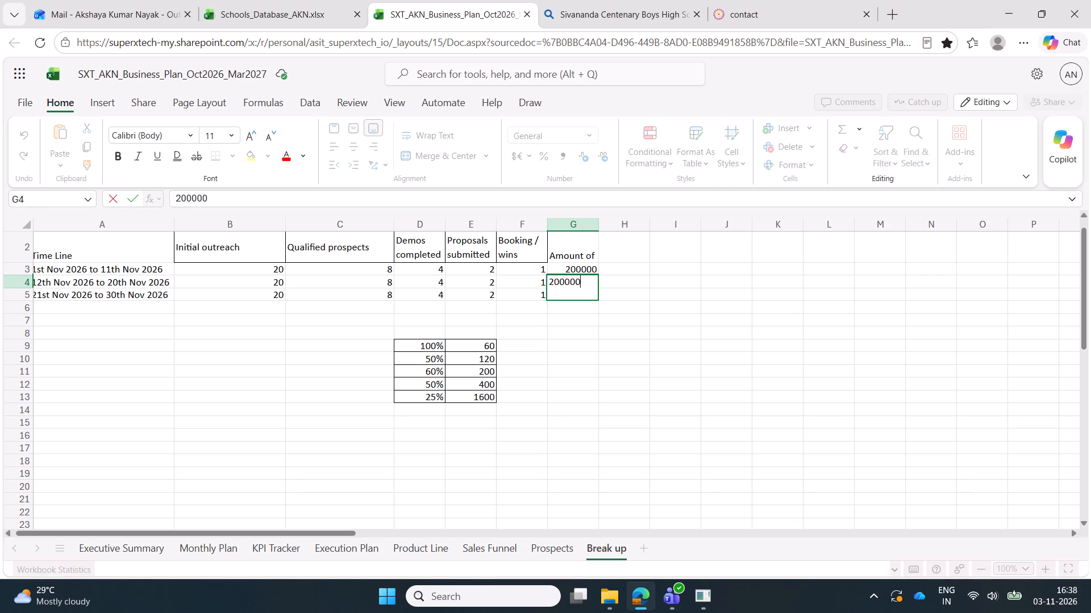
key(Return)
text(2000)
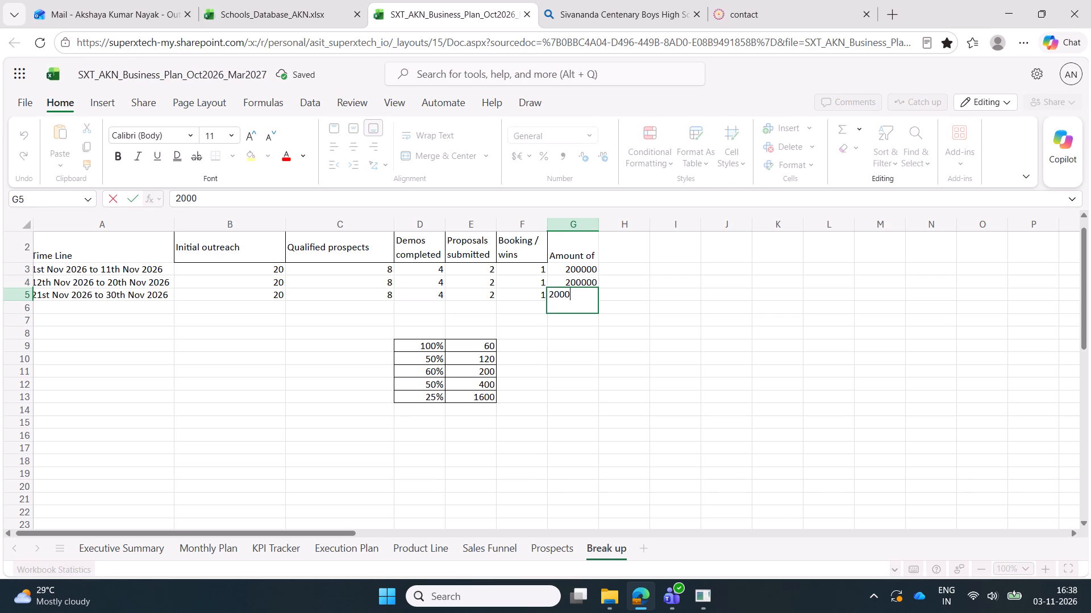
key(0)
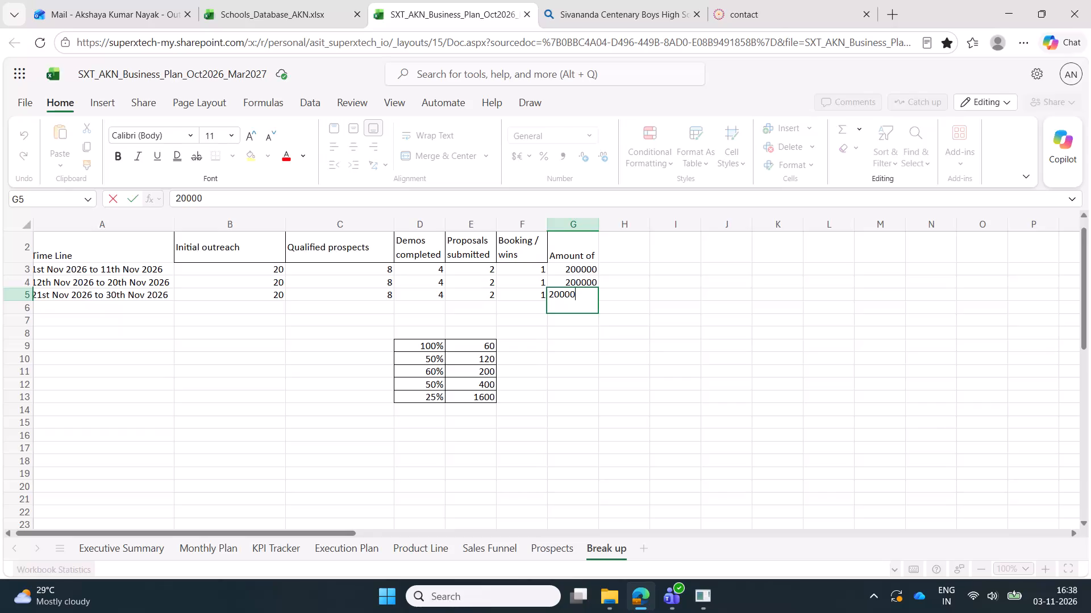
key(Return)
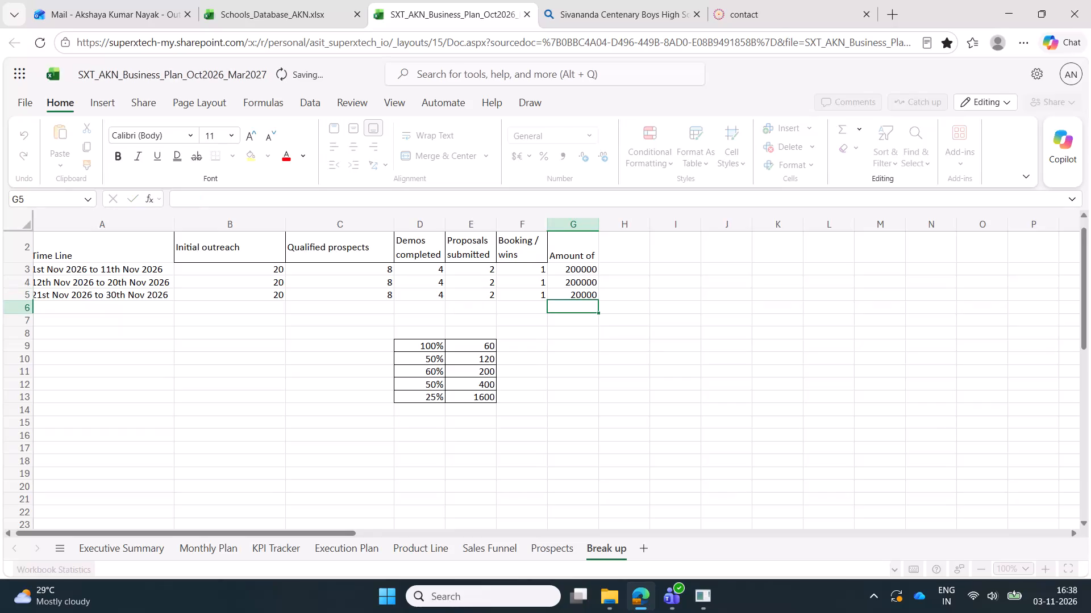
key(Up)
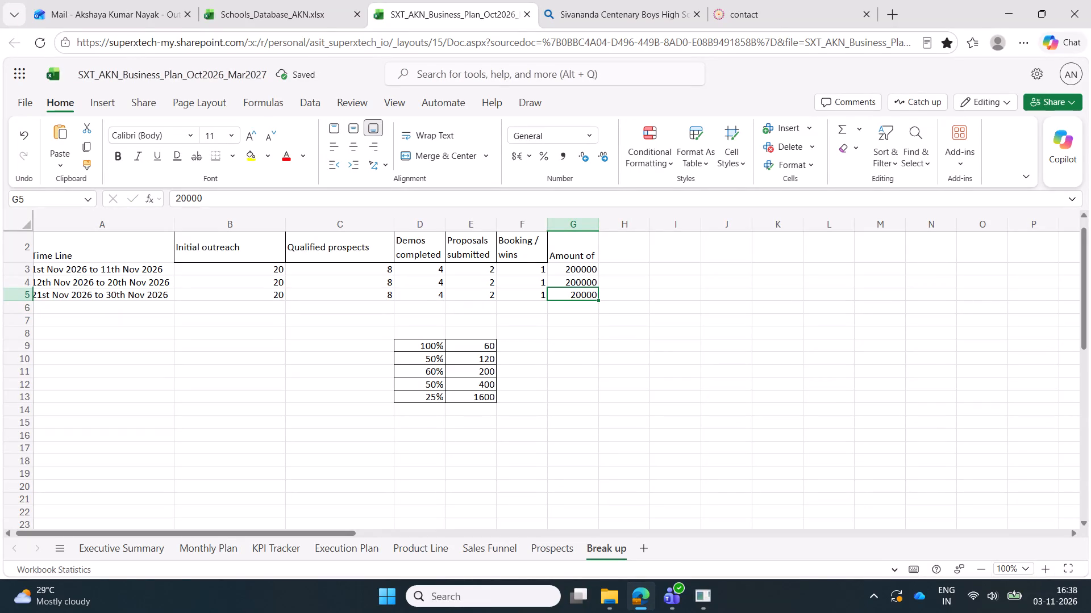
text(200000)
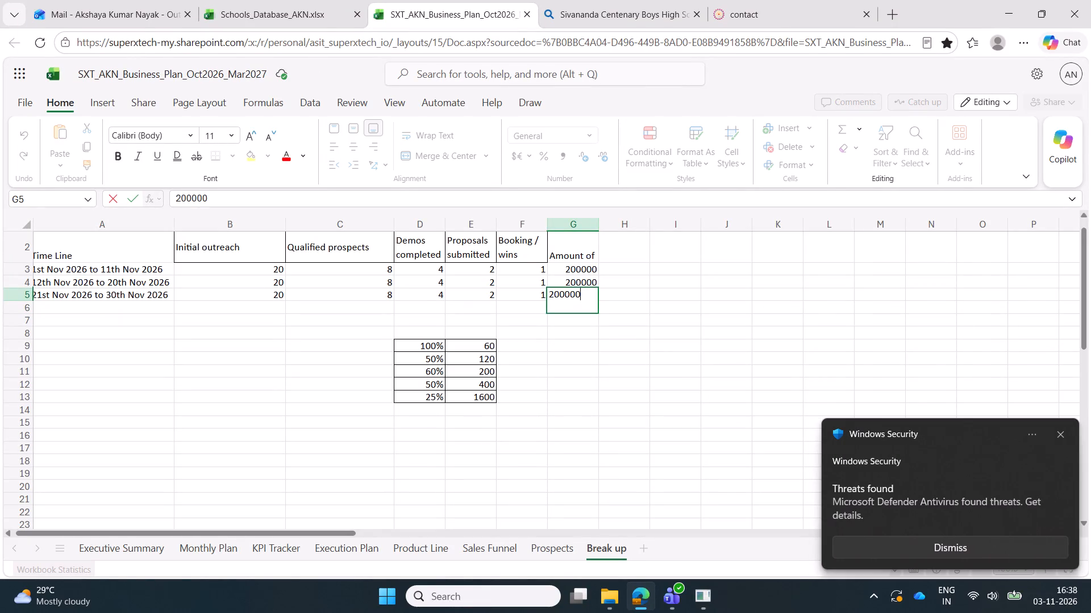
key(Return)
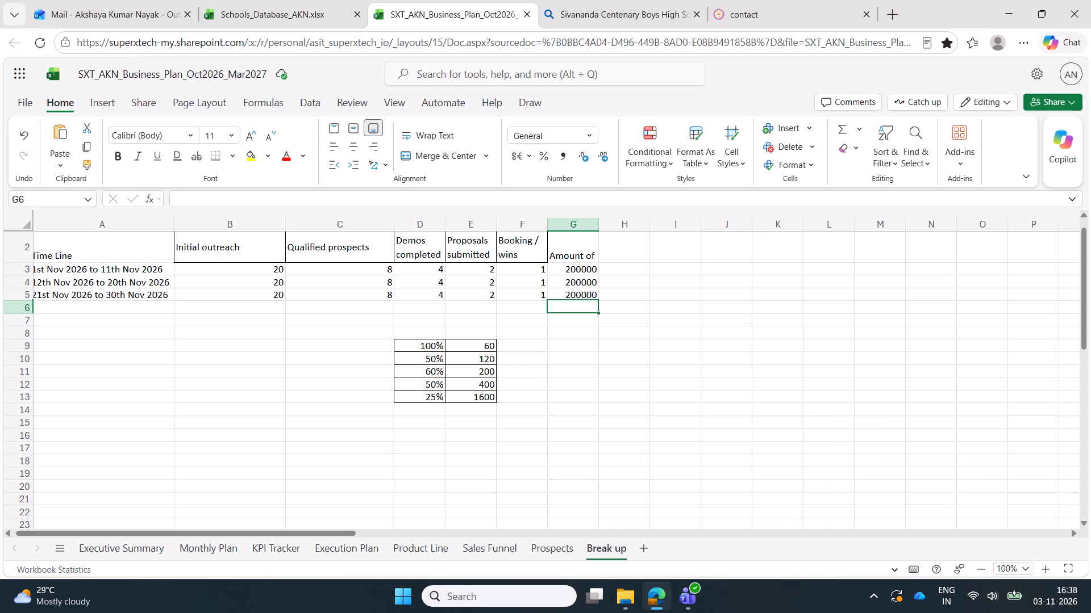
Make the header row A2:G2 bold, from Time Line through Amount of.
double_click(111, 249)
click(138, 352)
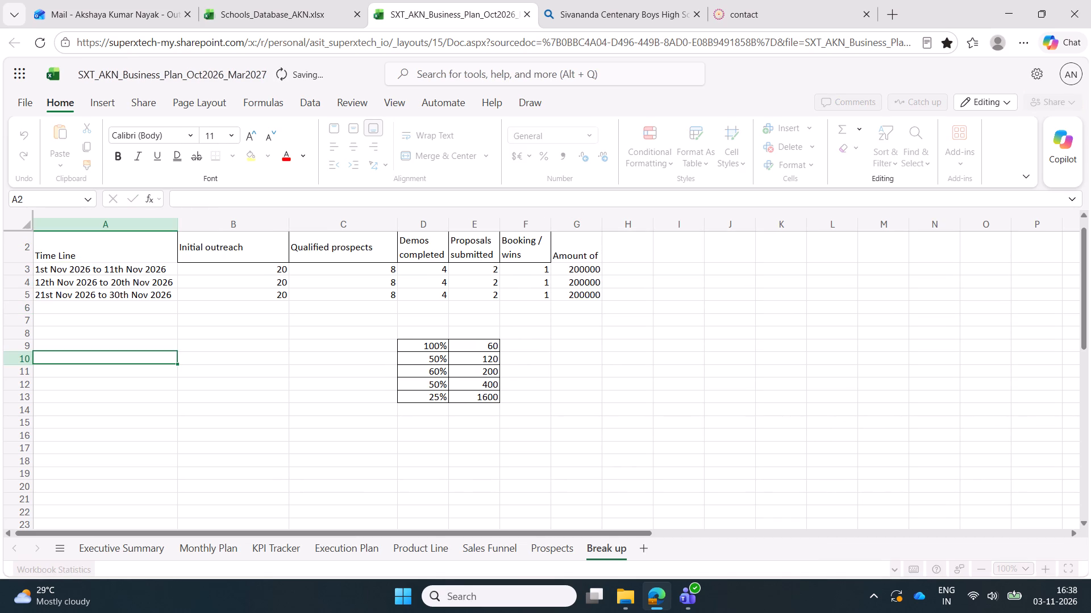
drag(77, 259, 465, 247)
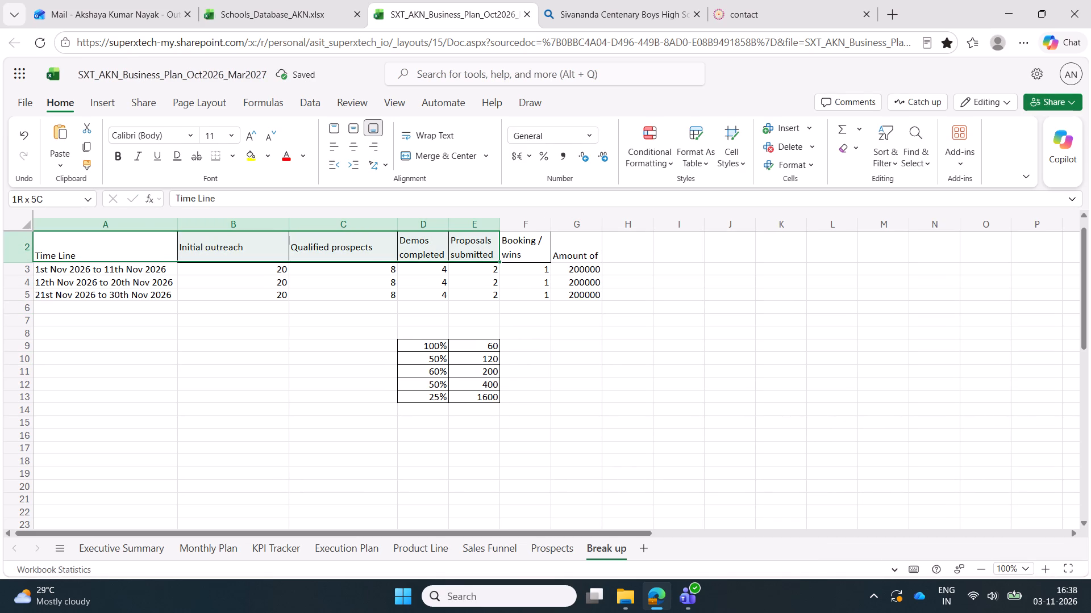
drag(465, 247, 564, 244)
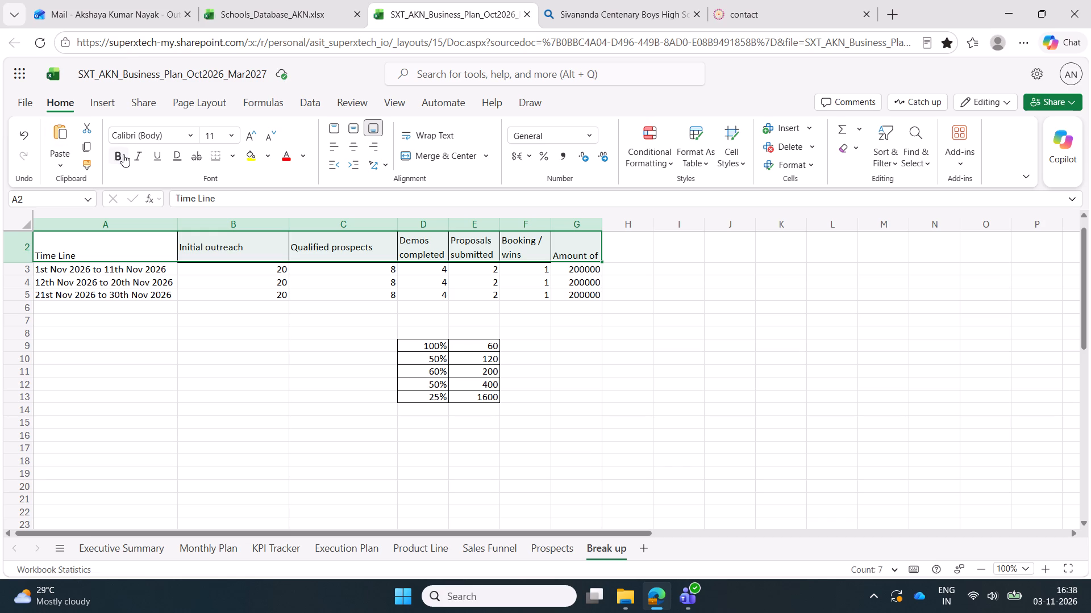
click(124, 155)
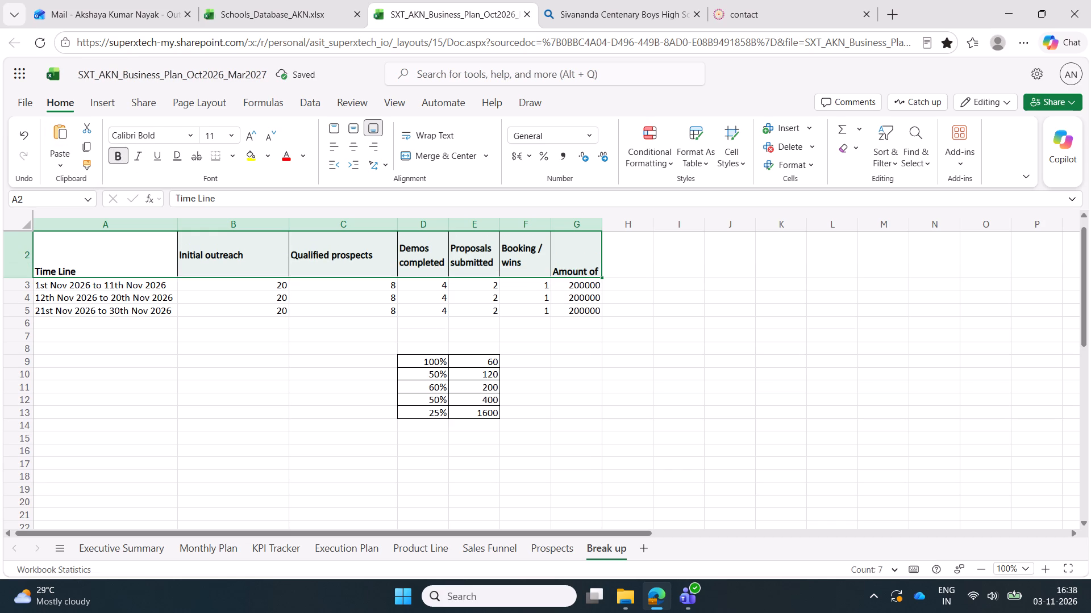
Widen the Booking / wins, Proposals submitted and Demos completed columns to fit each heading on one line, and auto-fit row 2's height.
drag(549, 224, 582, 230)
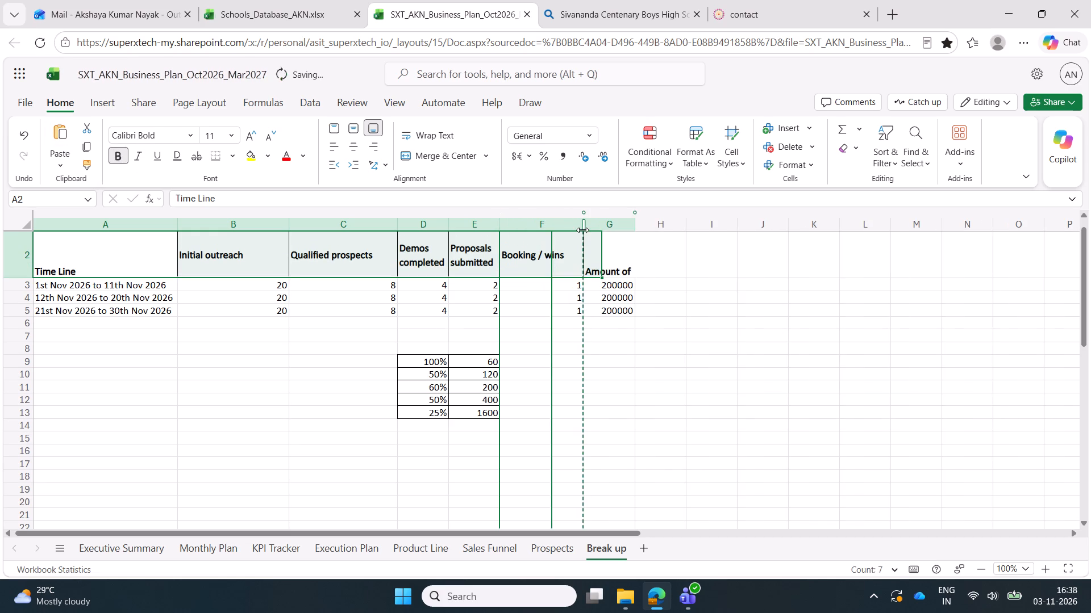
drag(501, 224, 534, 228)
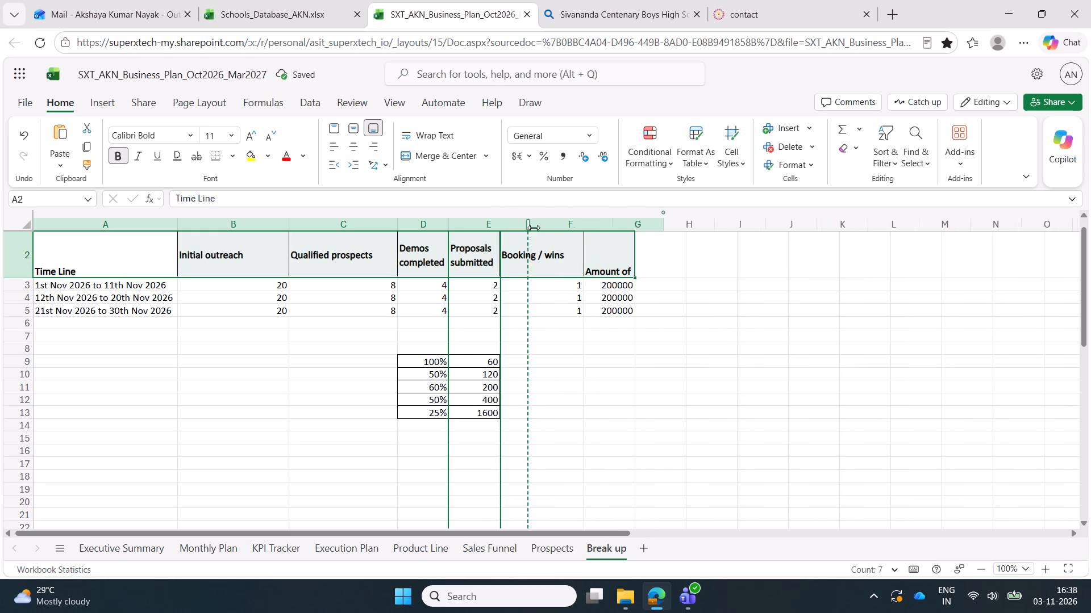
drag(534, 228, 541, 230)
drag(449, 225, 495, 229)
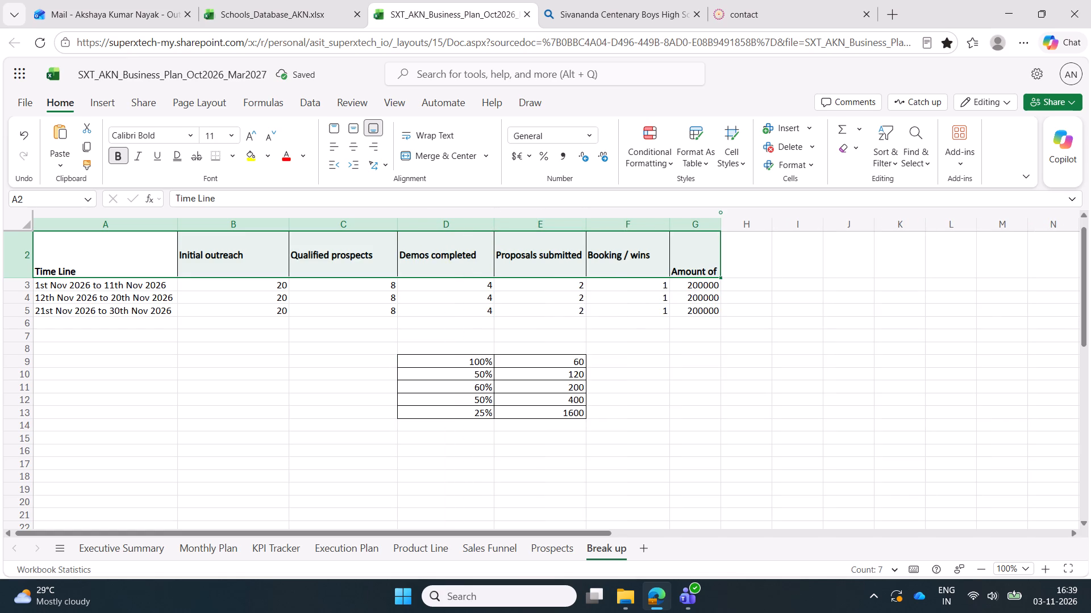
triple_click(23, 279)
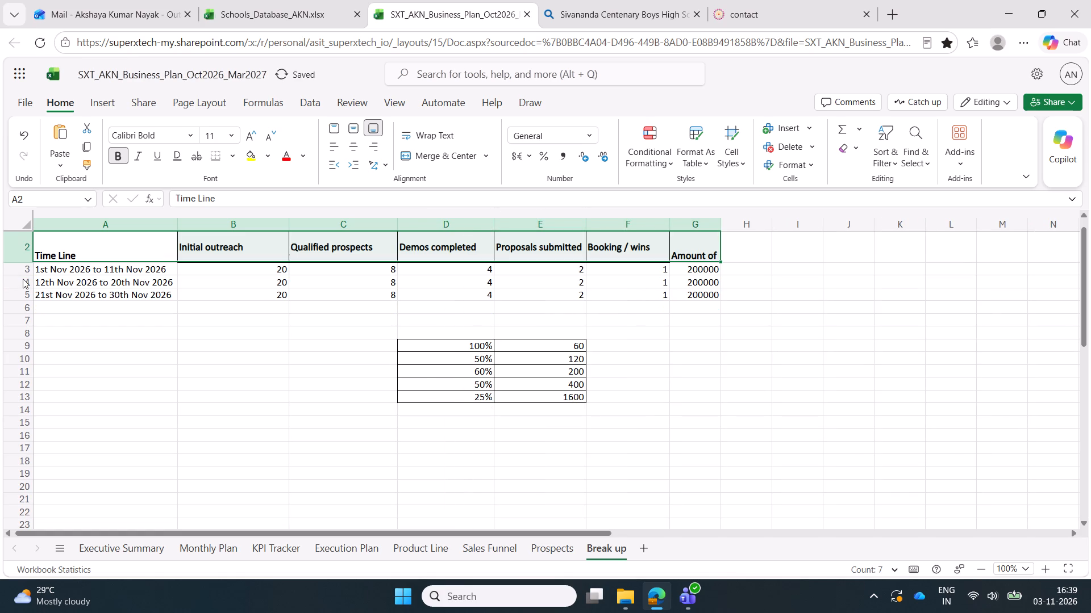
click(192, 305)
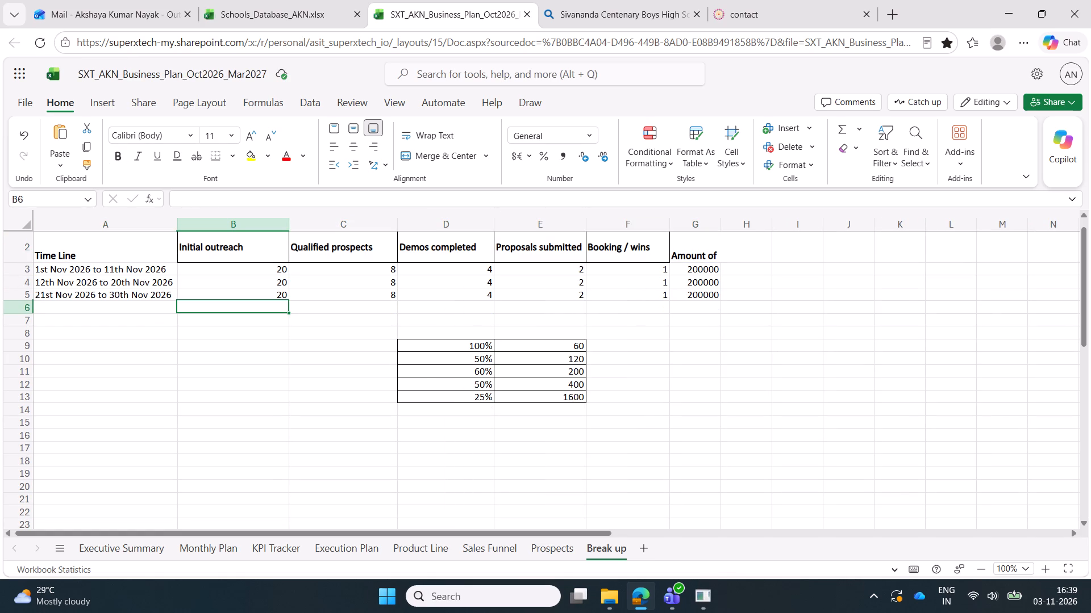
Apply borders to all cells of the three November period rows, A3:G5.
drag(118, 263, 573, 287)
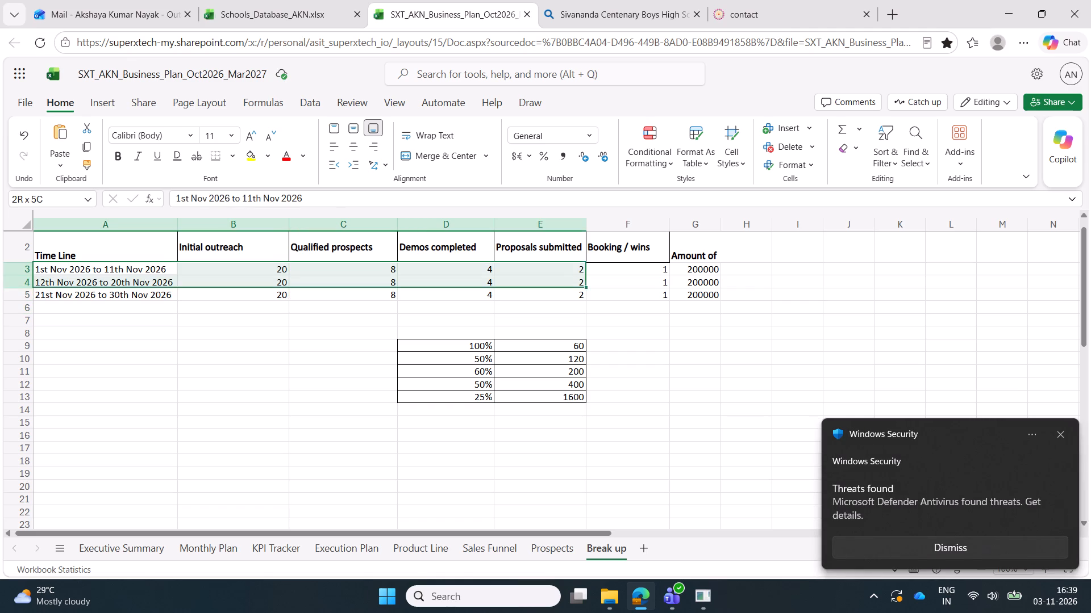
drag(573, 287, 678, 299)
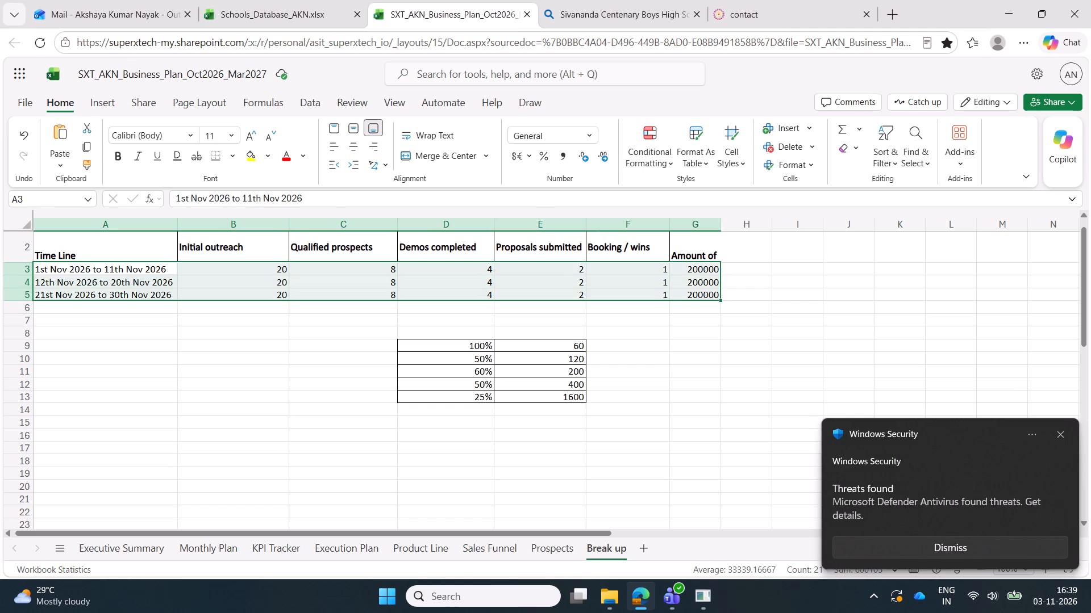
click(235, 154)
click(222, 210)
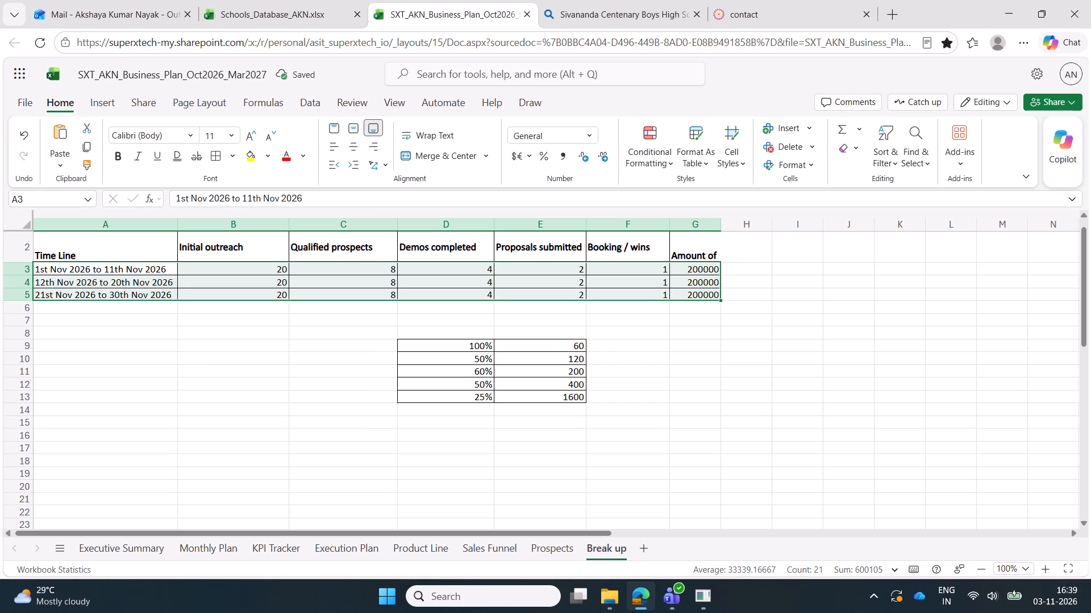
Extend the heading in B2 to read "Initial outreach Nos. of School".
double_click(374, 246)
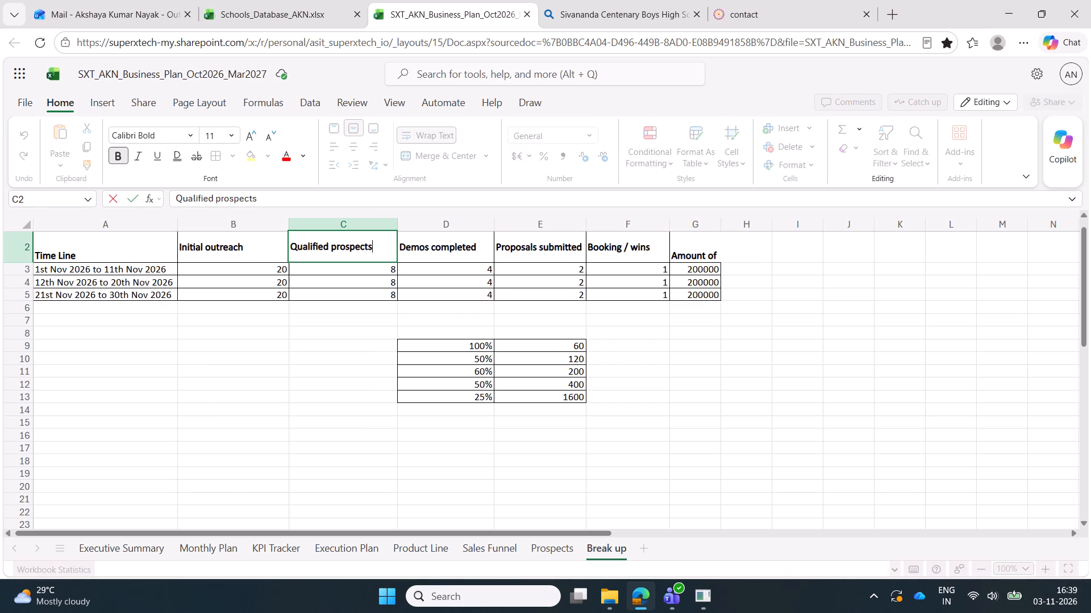
double_click(250, 253)
key(space)
text(ni)
key(BackSpace)
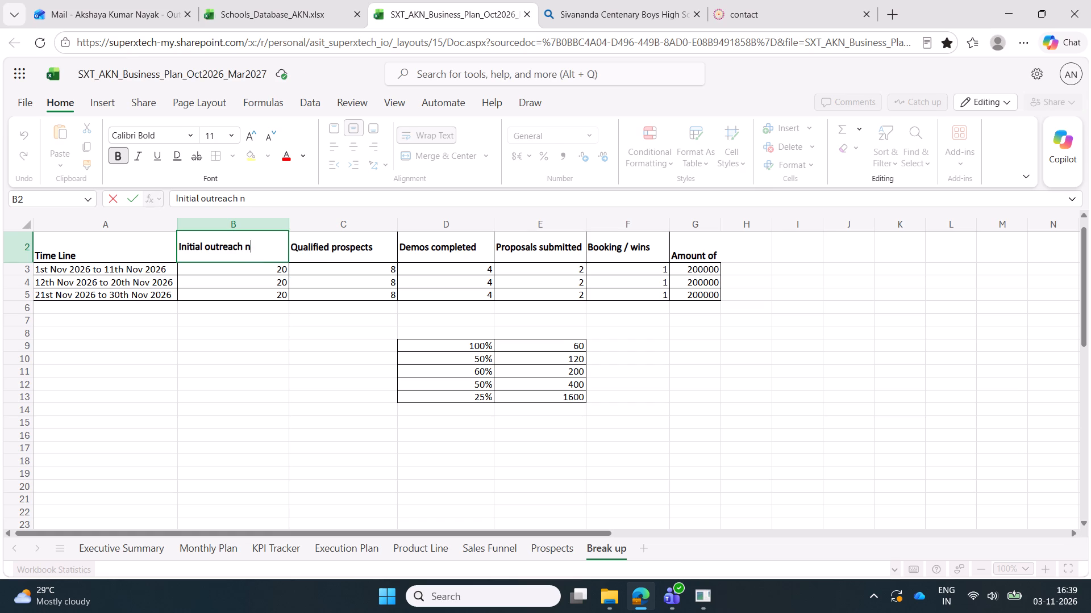
key(BackSpace)
text(Nos)
text(. of)
key(space)
text(School)
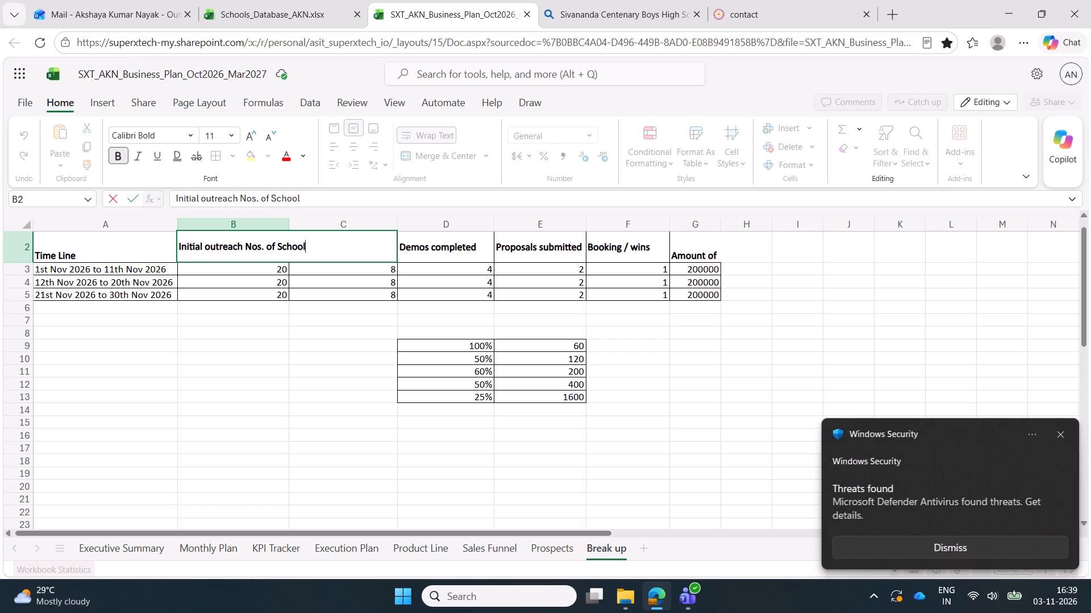
click(280, 338)
Copy "Nos. of School" from the B2 heading and append it to the Qualified prospects heading in C2.
click(261, 249)
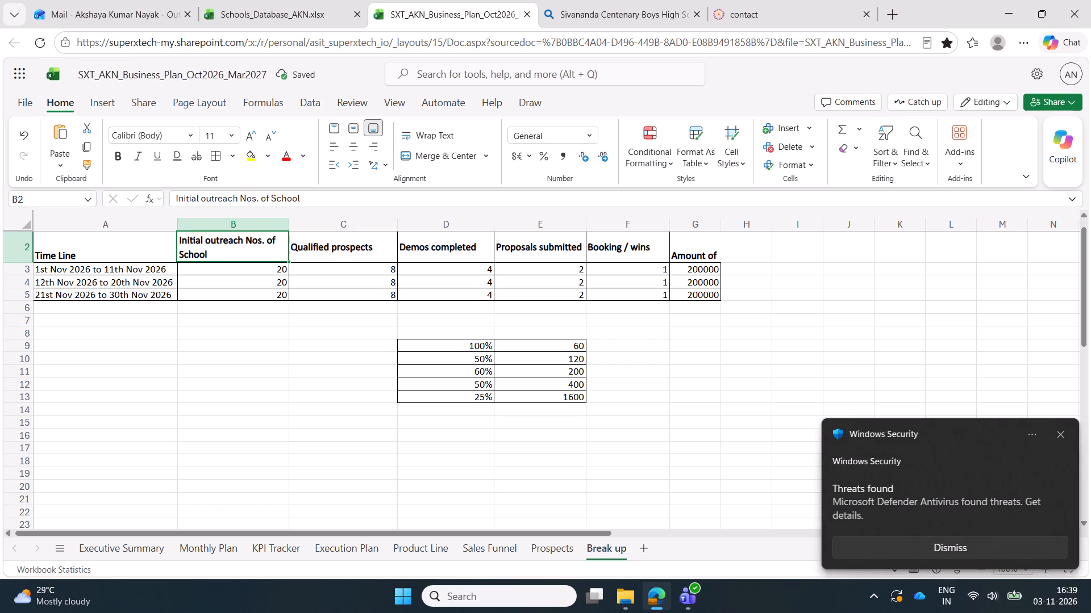
triple_click(248, 241)
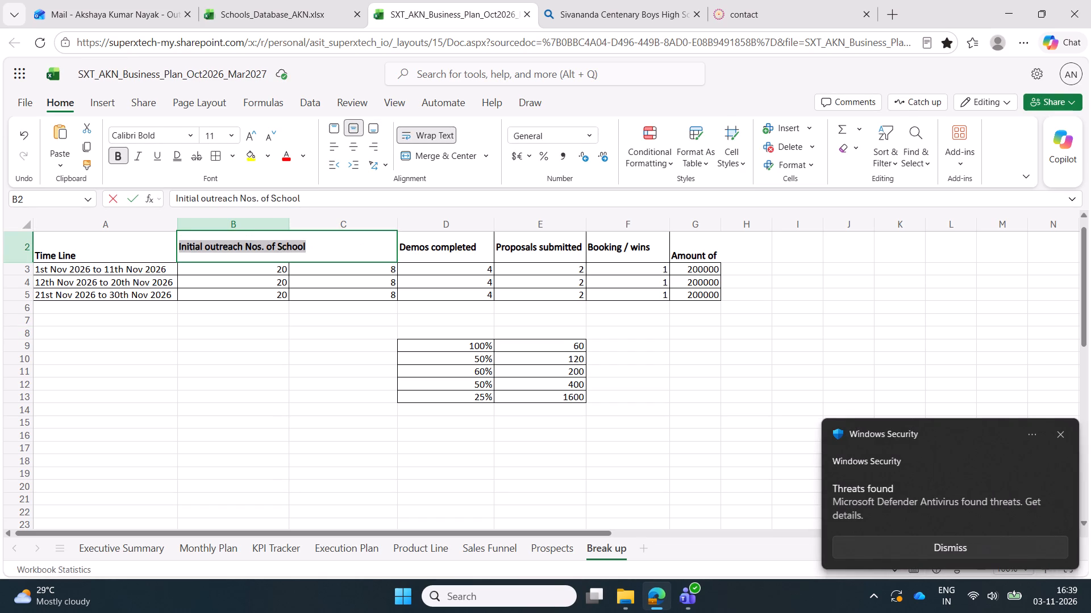
click(248, 241)
drag(248, 241, 284, 246)
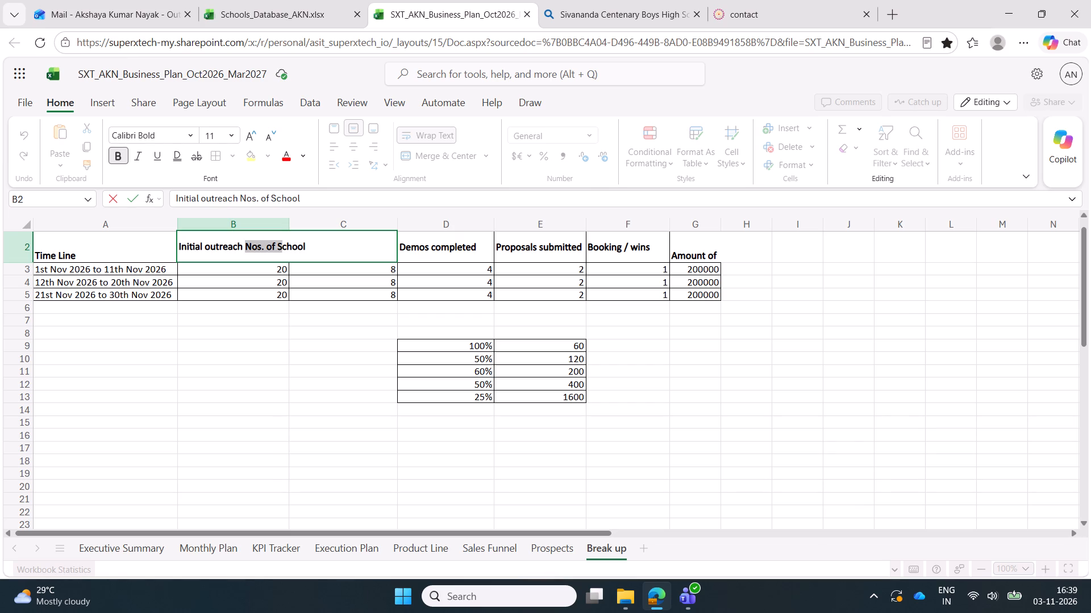
drag(284, 246, 306, 246)
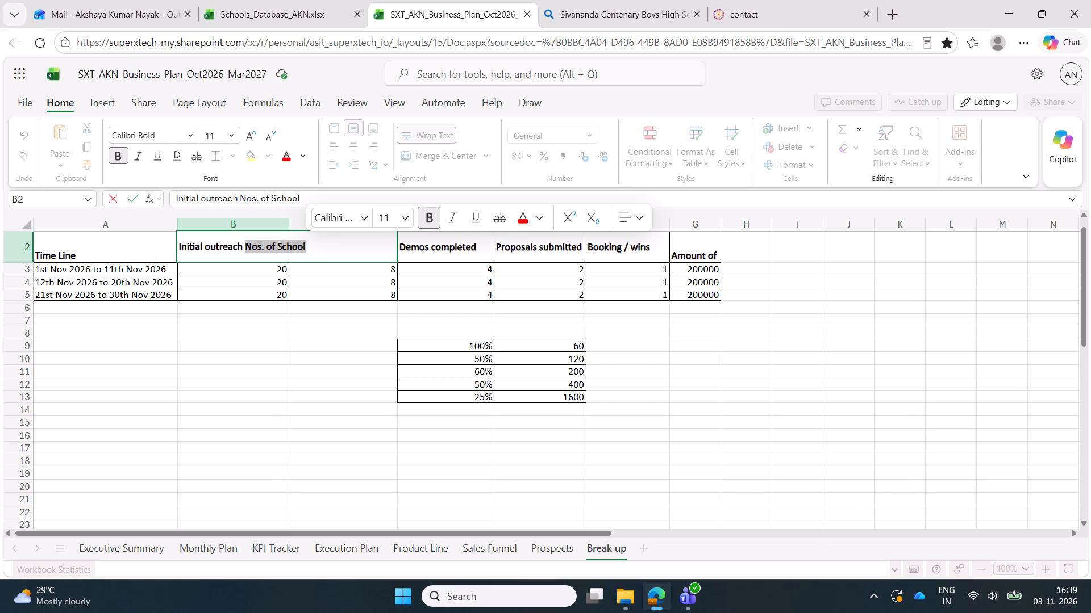
key(ctrl+c)
click(364, 326)
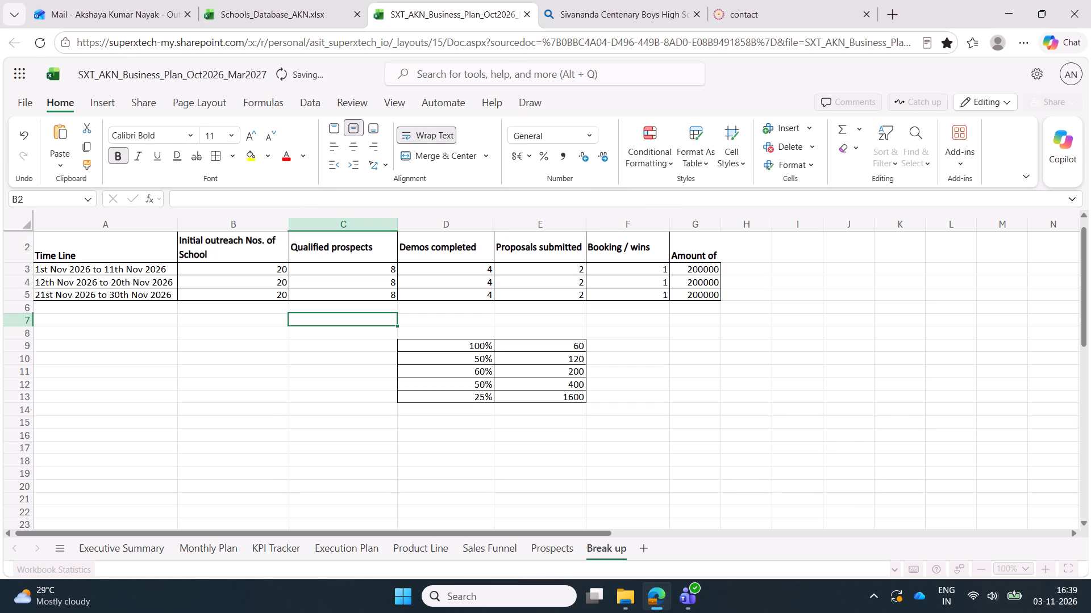
double_click(378, 247)
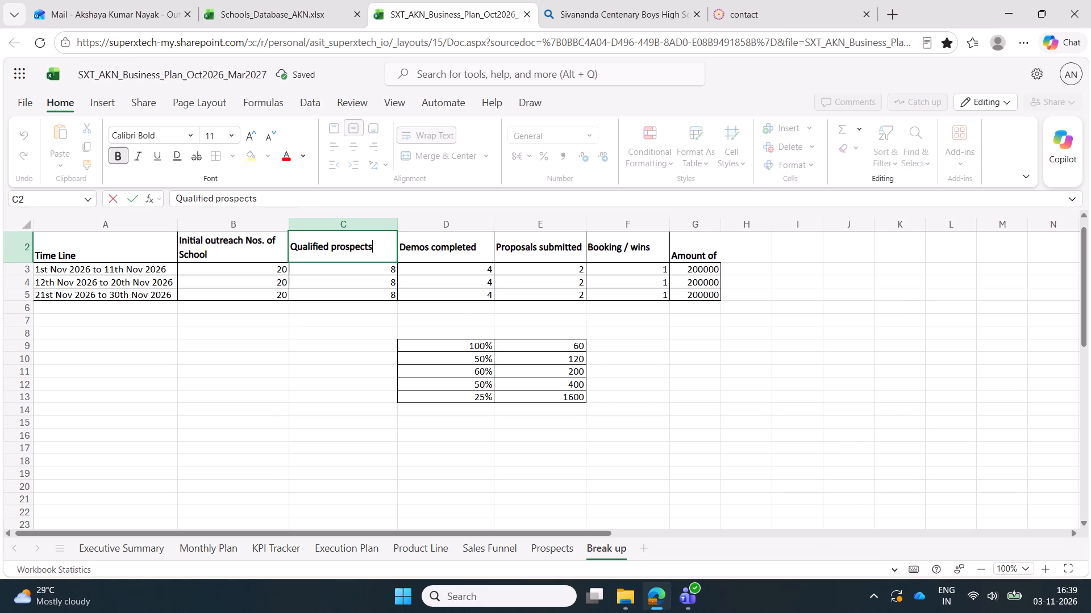
key(space)
key(ctrl+v)
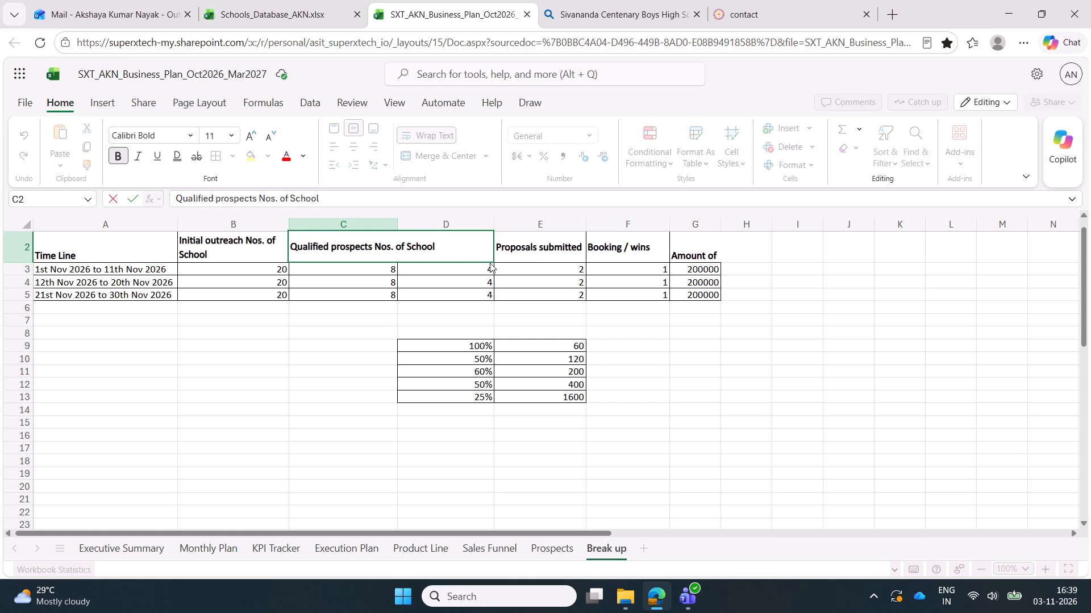
click(513, 262)
Append the copied "Nos. of School" to the Demos completed heading in D2.
double_click(459, 246)
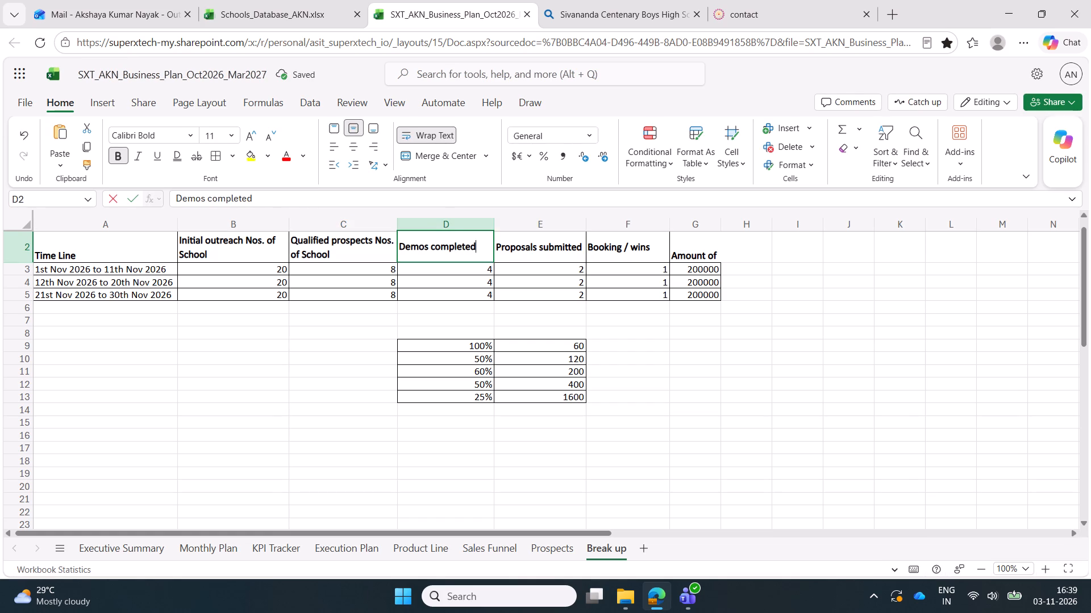
key(space)
key(space)
text(v)
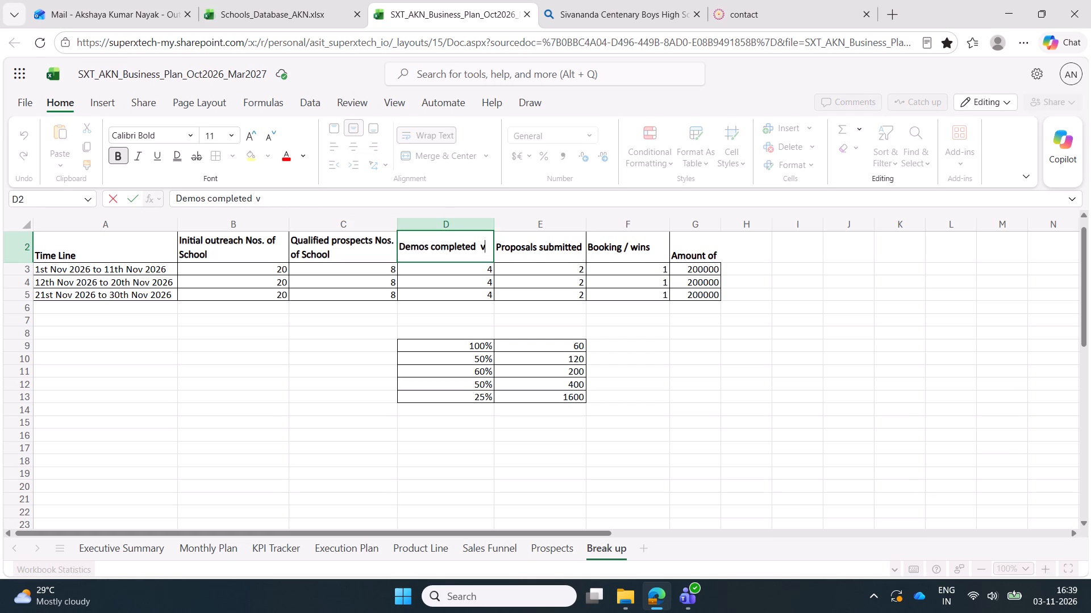
key(BackSpace)
key(ctrl+v)
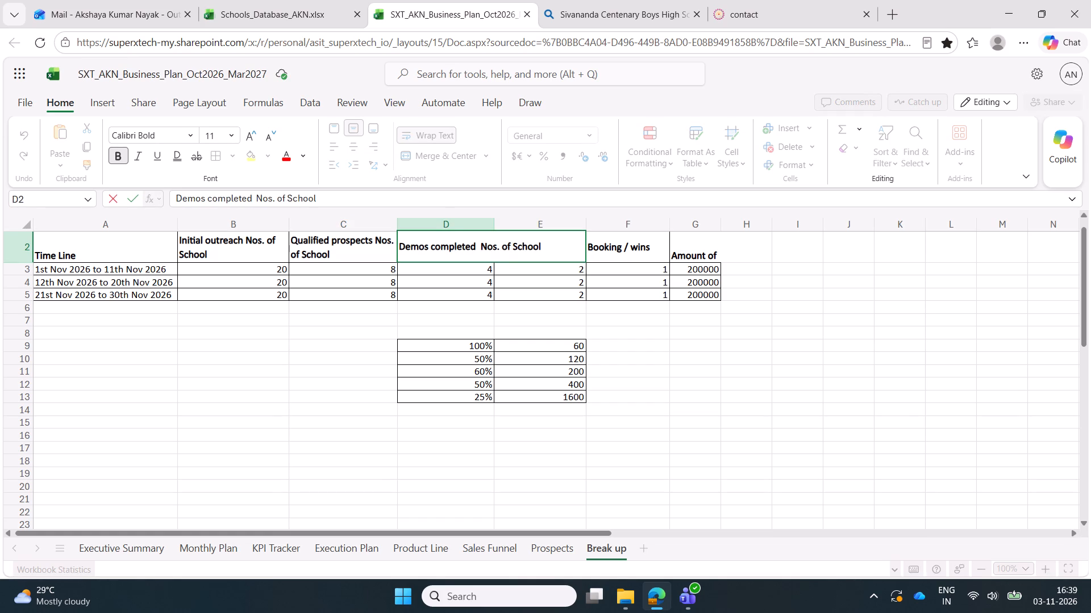
click(552, 314)
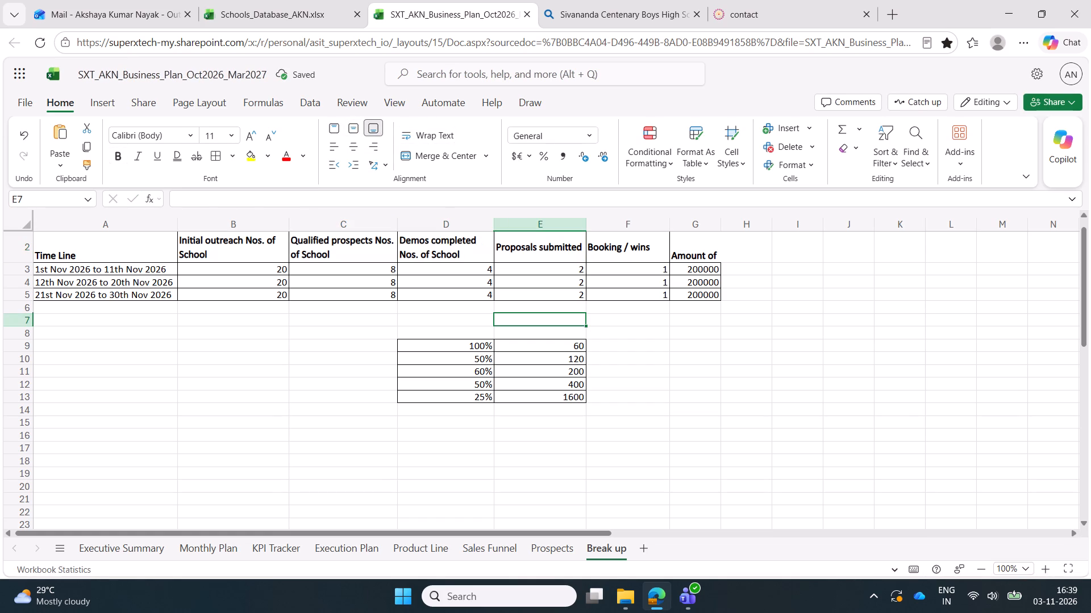
Append the copied "Nos. of School" to the Proposals submitted heading in E2.
double_click(555, 250)
click(309, 203)
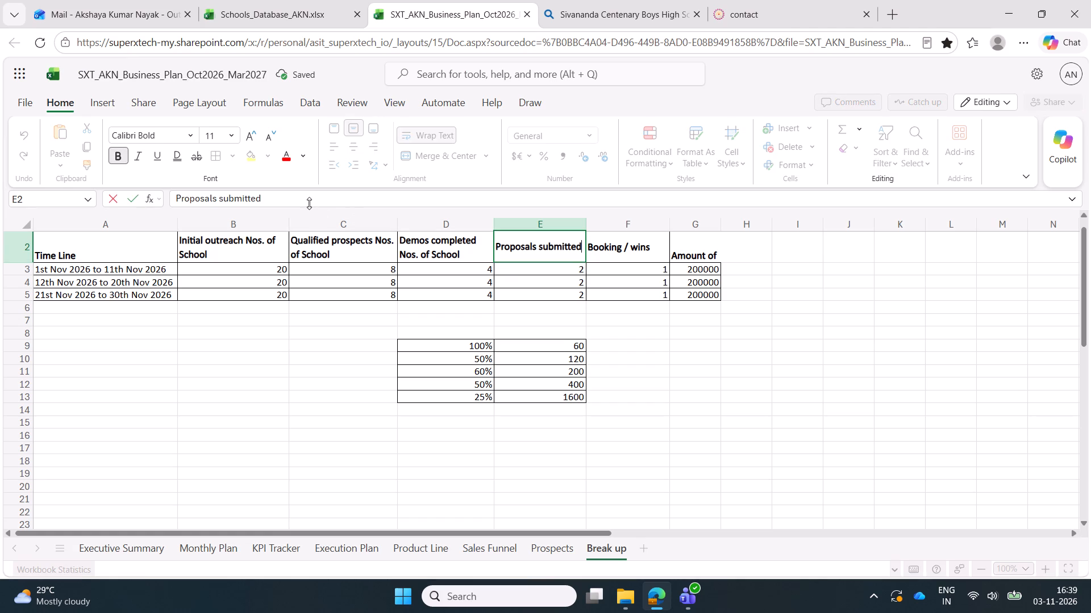
click(313, 193)
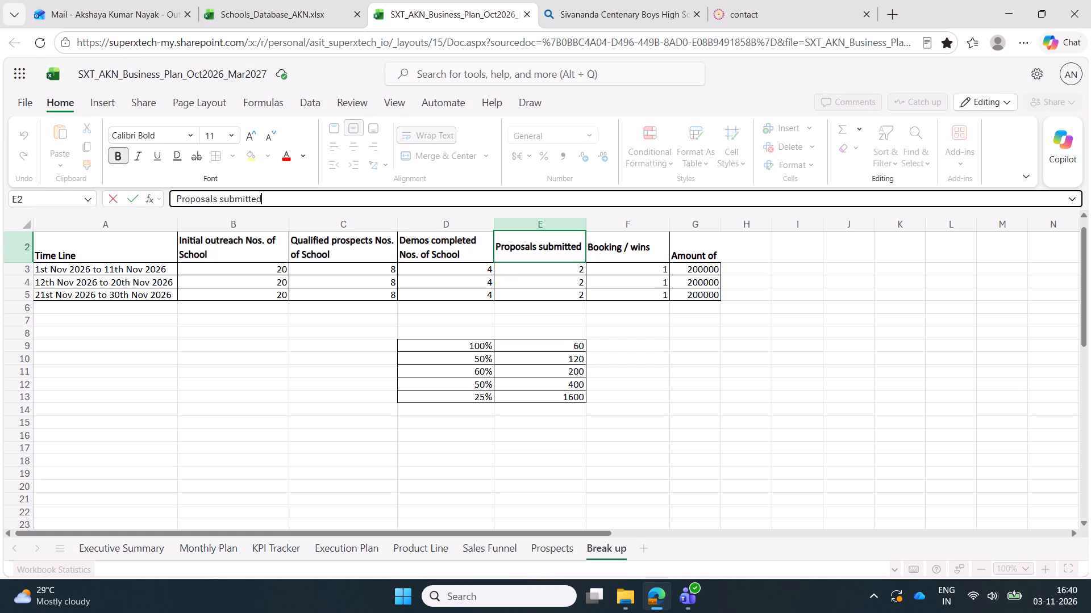
key(space)
key(ctrl+v)
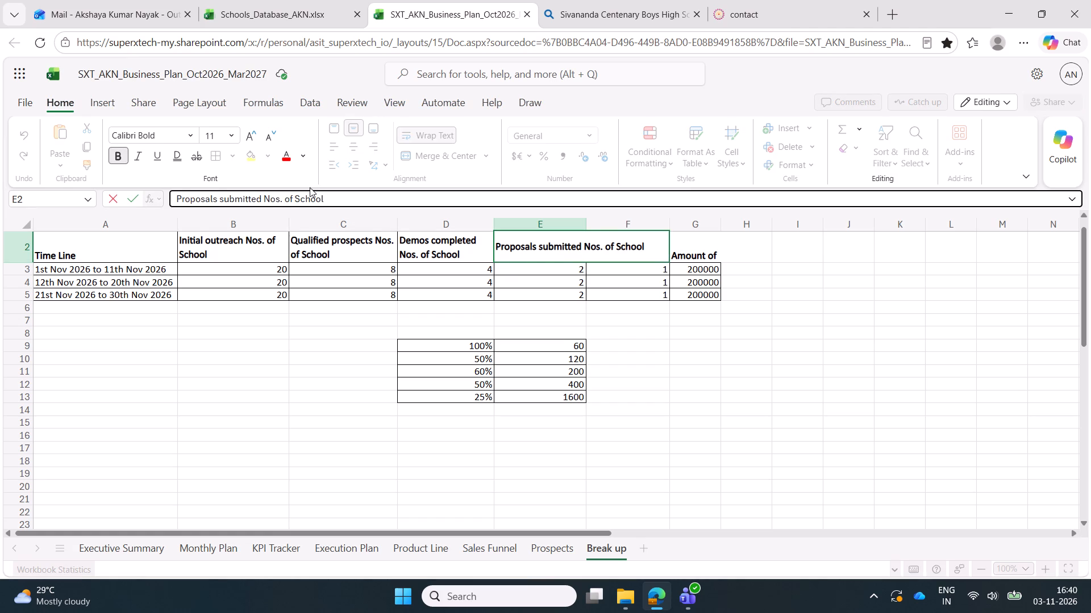
key(Return)
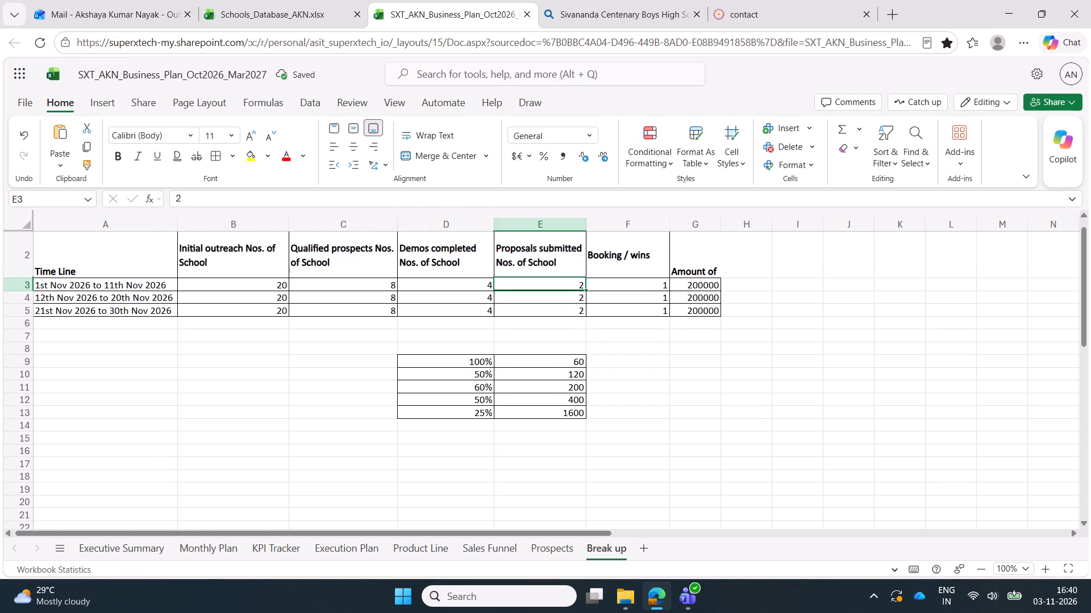
Append the copied "Nos. of School" to the Booking / wins heading in F2.
click(600, 253)
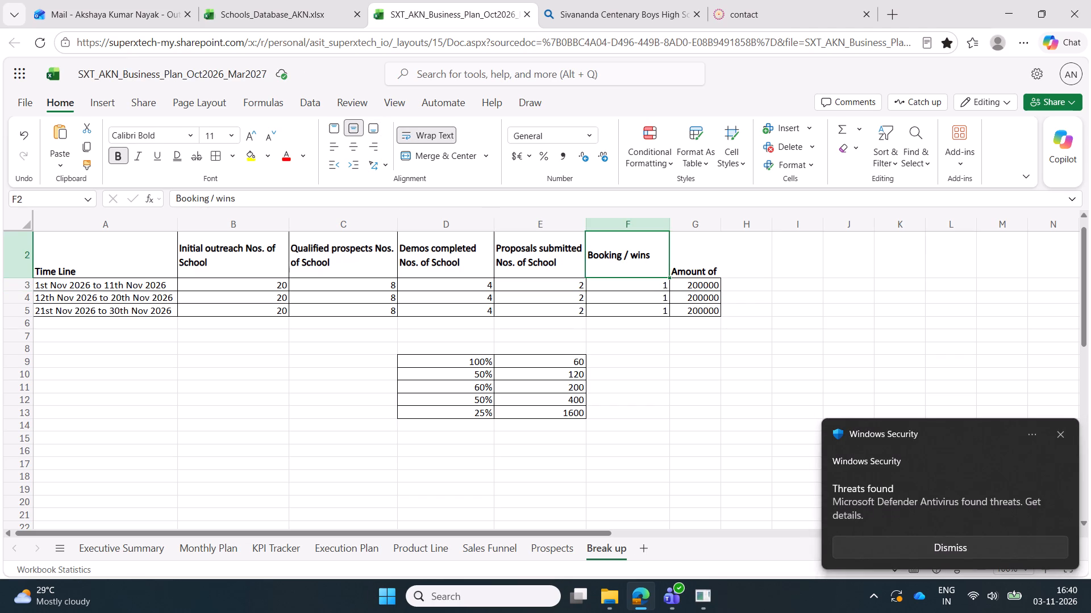
double_click(598, 241)
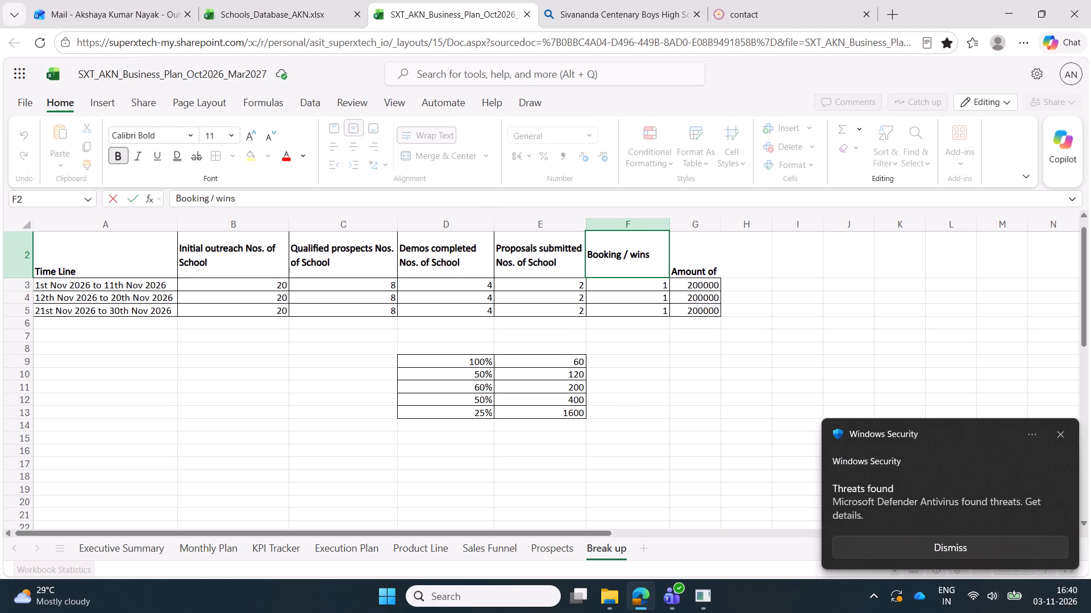
key(space)
key(ctrl+v)
key(Return)
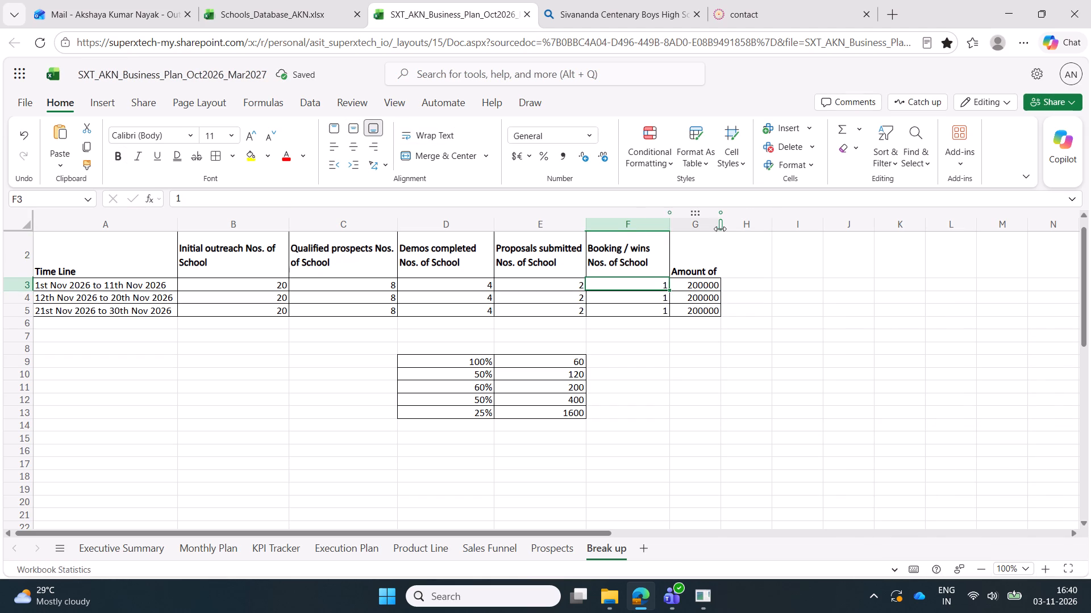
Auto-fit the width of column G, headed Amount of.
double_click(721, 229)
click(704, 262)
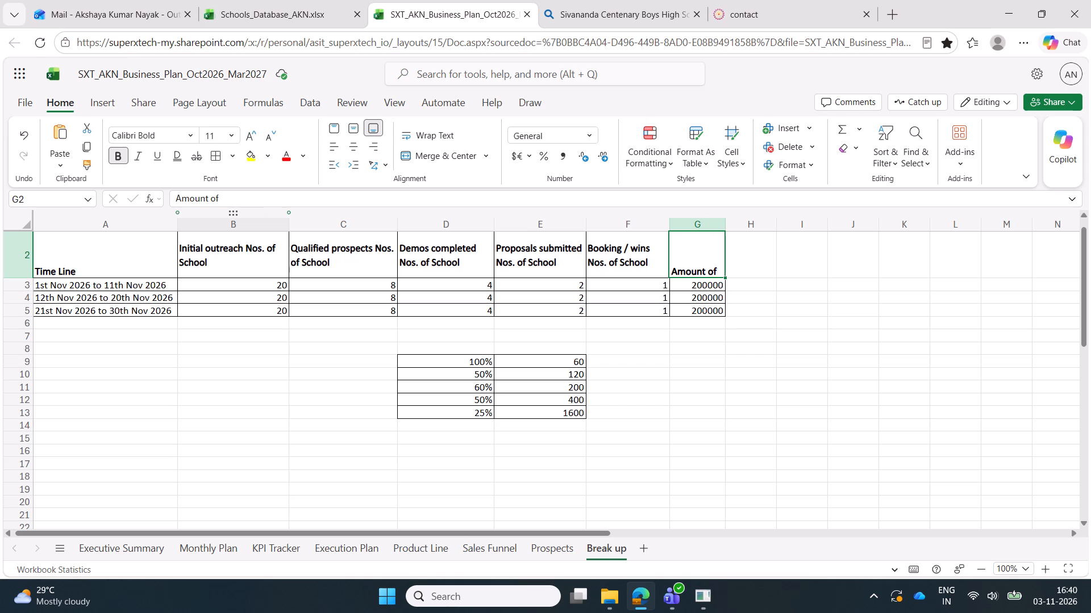
Center the header row A2:G2 horizontally, from Time Line through Amount of.
drag(106, 253, 659, 257)
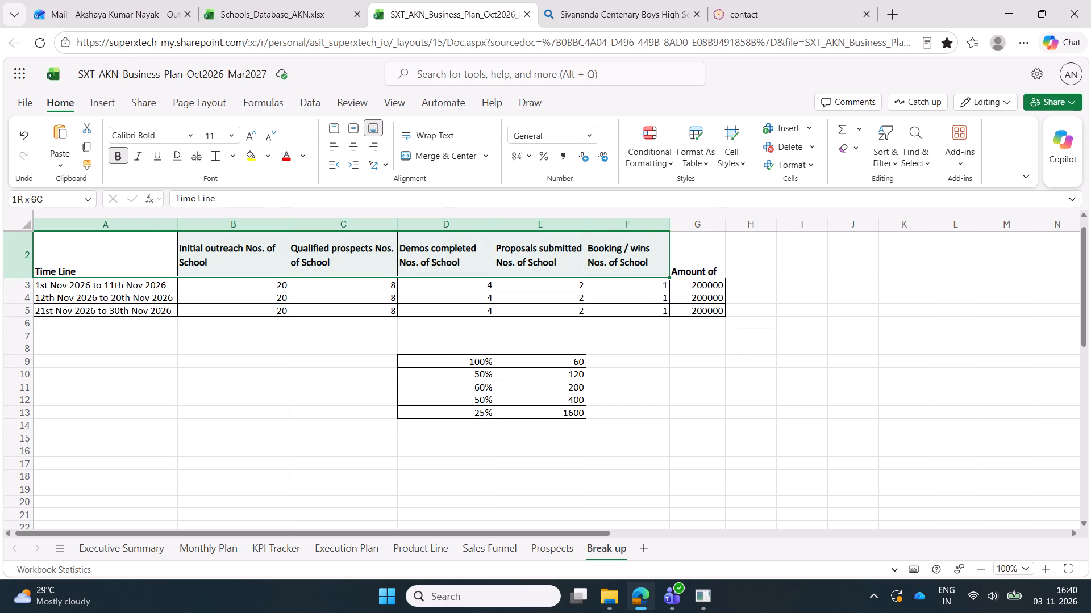
drag(659, 257, 692, 253)
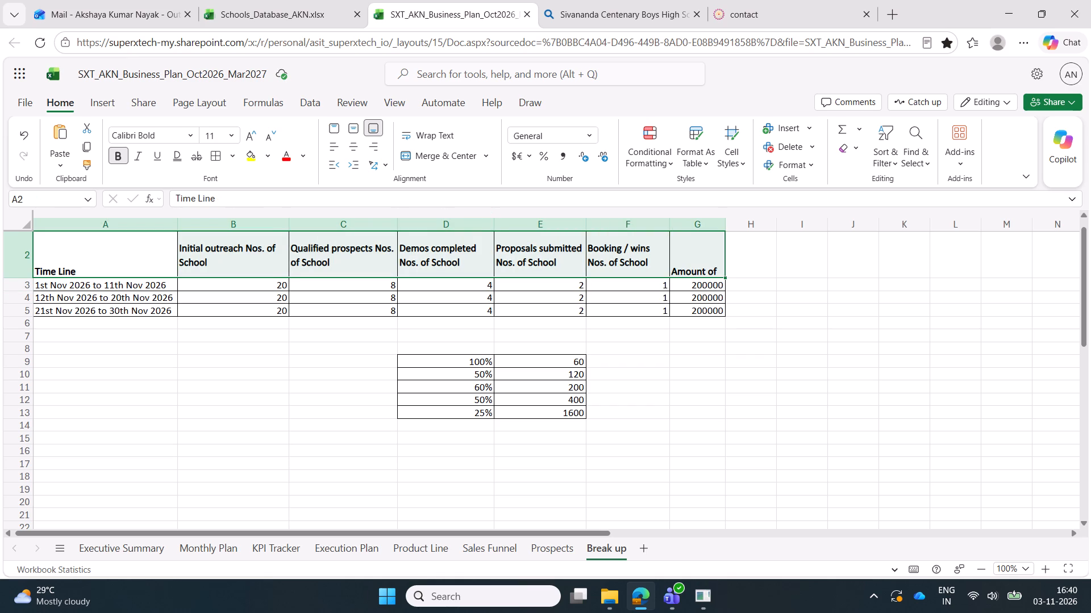
click(349, 150)
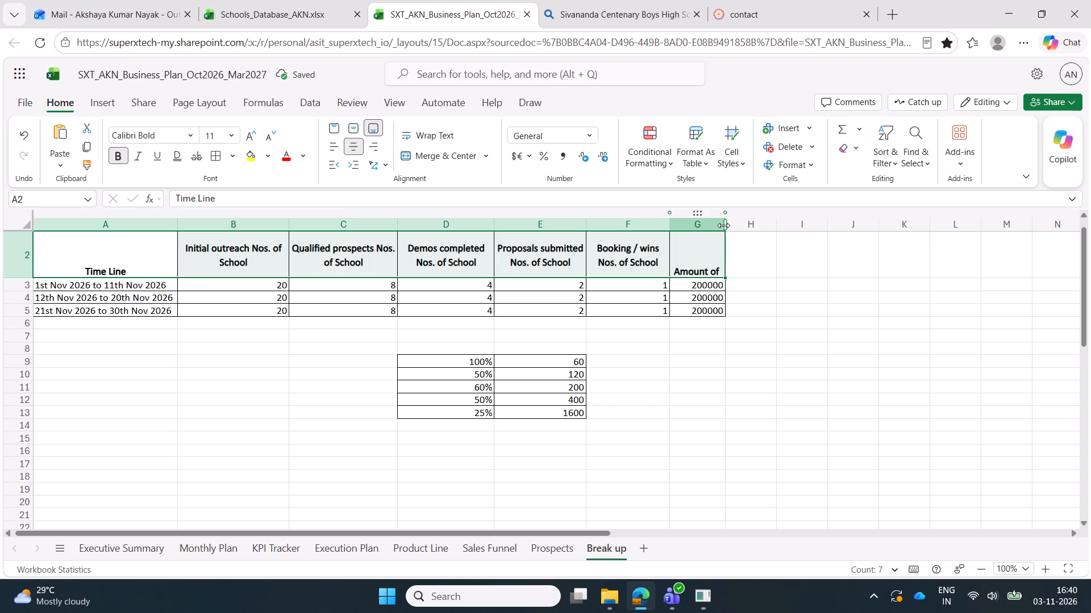
Widen column G, headed Amount of, to nearly the width of the Qualified prospects column.
drag(723, 225, 772, 221)
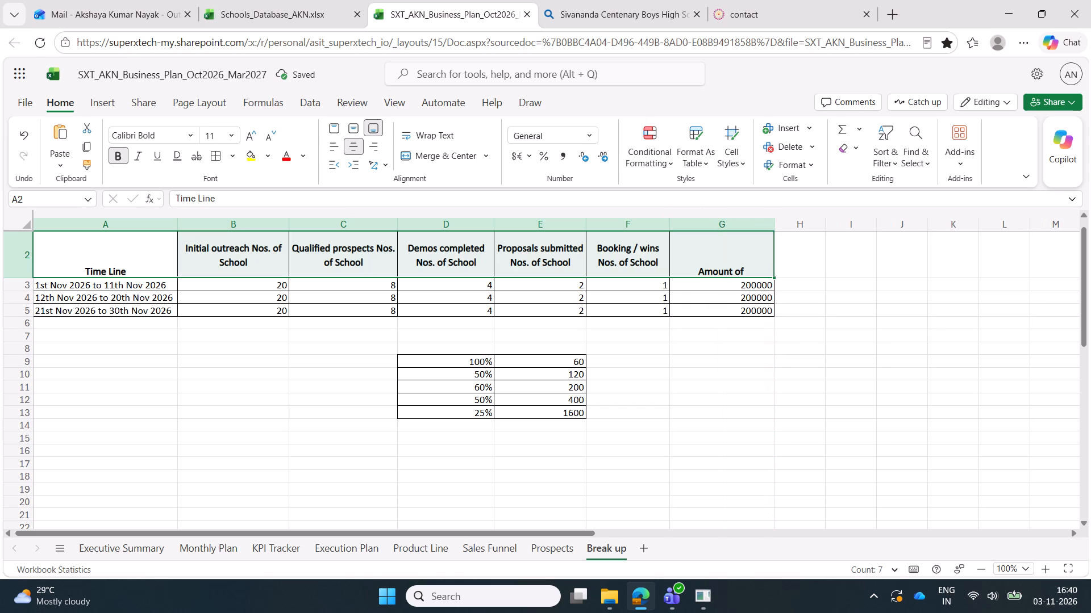
Append "Of Booking" to the Amount of heading in G2 so it reads "Amount of Of Booking".
click(703, 264)
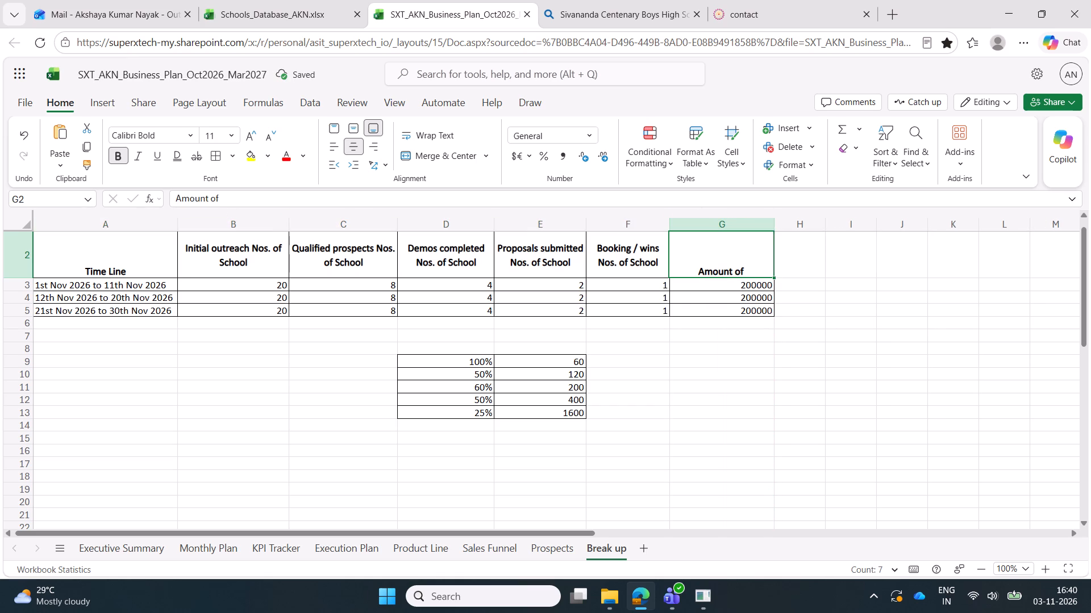
double_click(751, 270)
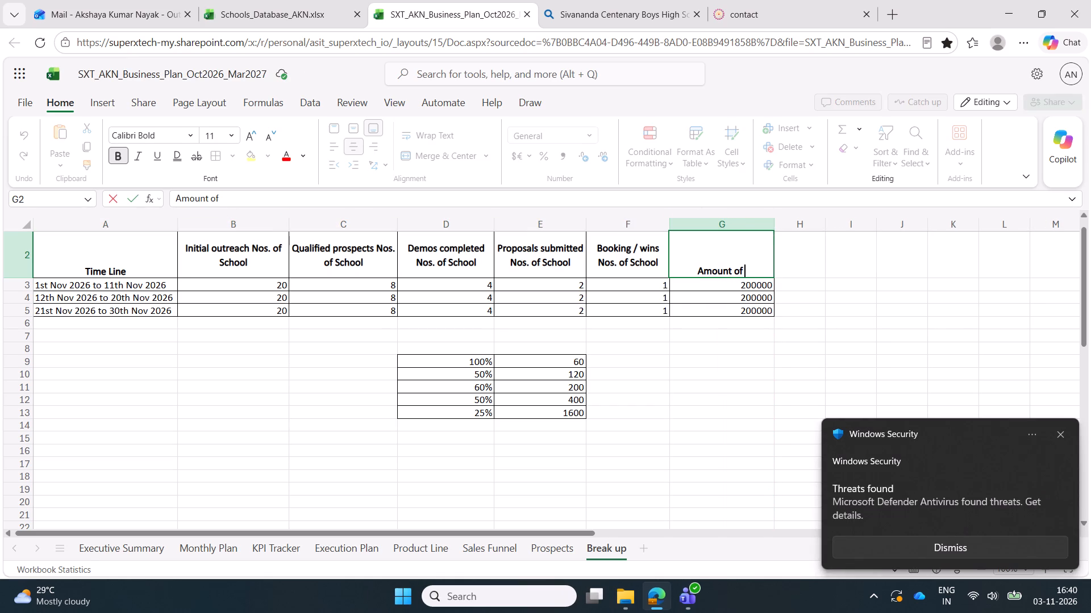
key(BackSpace)
key(space)
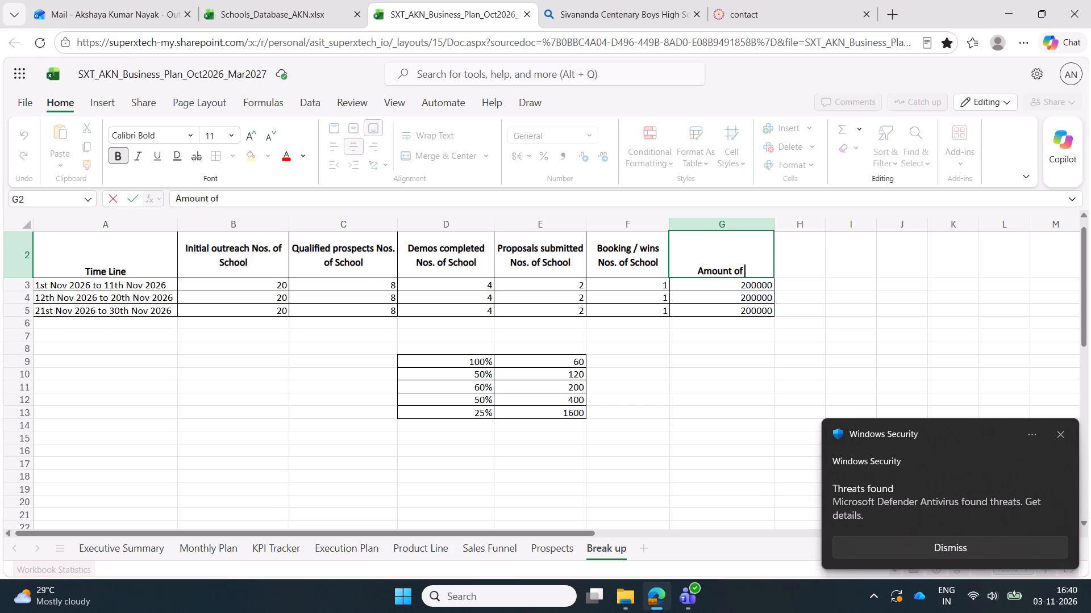
text(O)
text(f B)
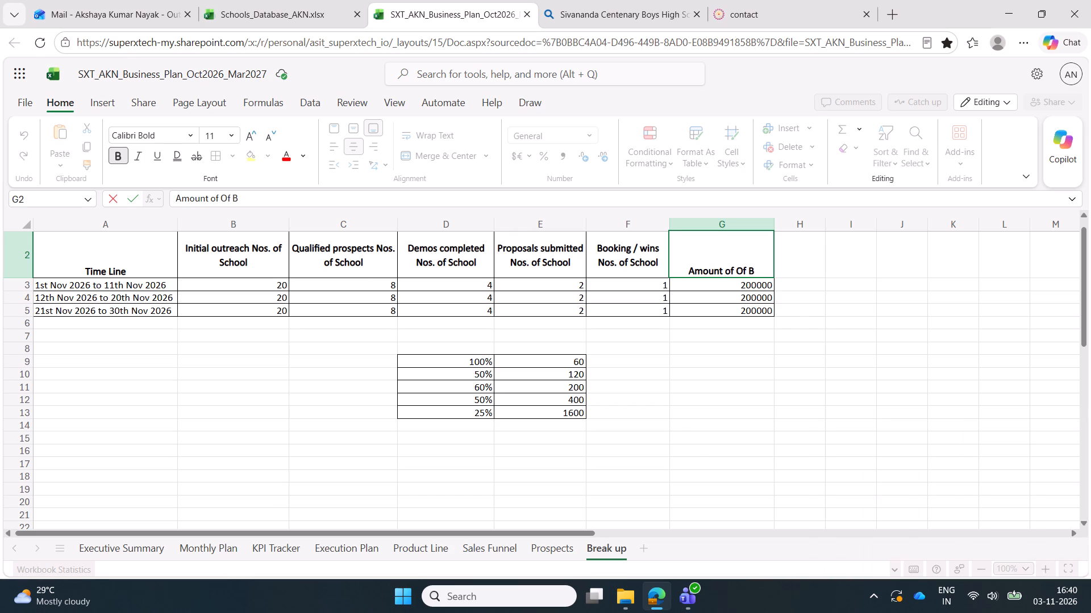
text(ookin)
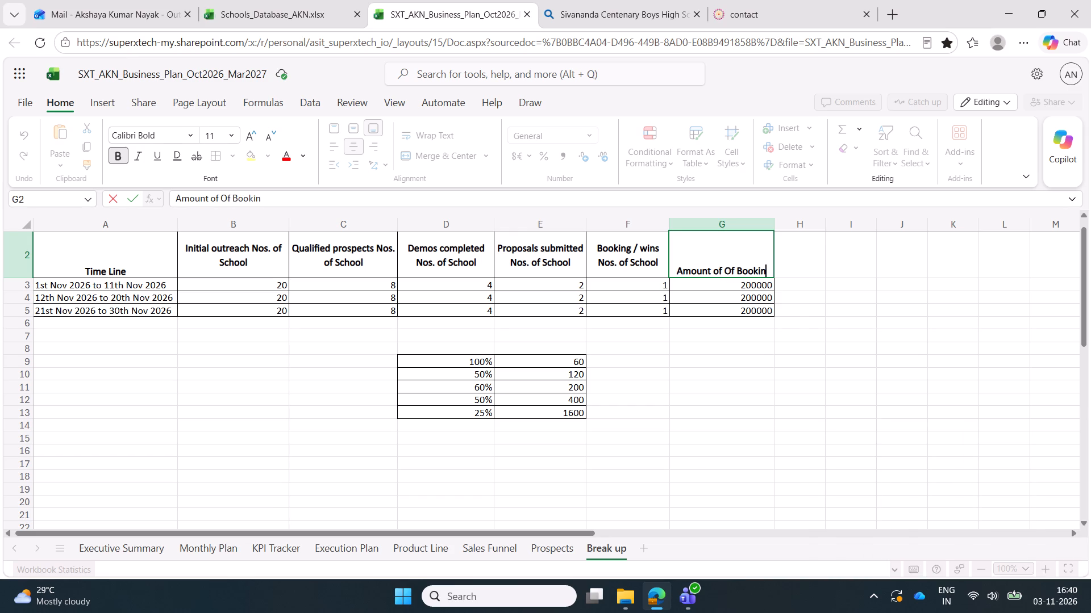
key(g)
click(761, 387)
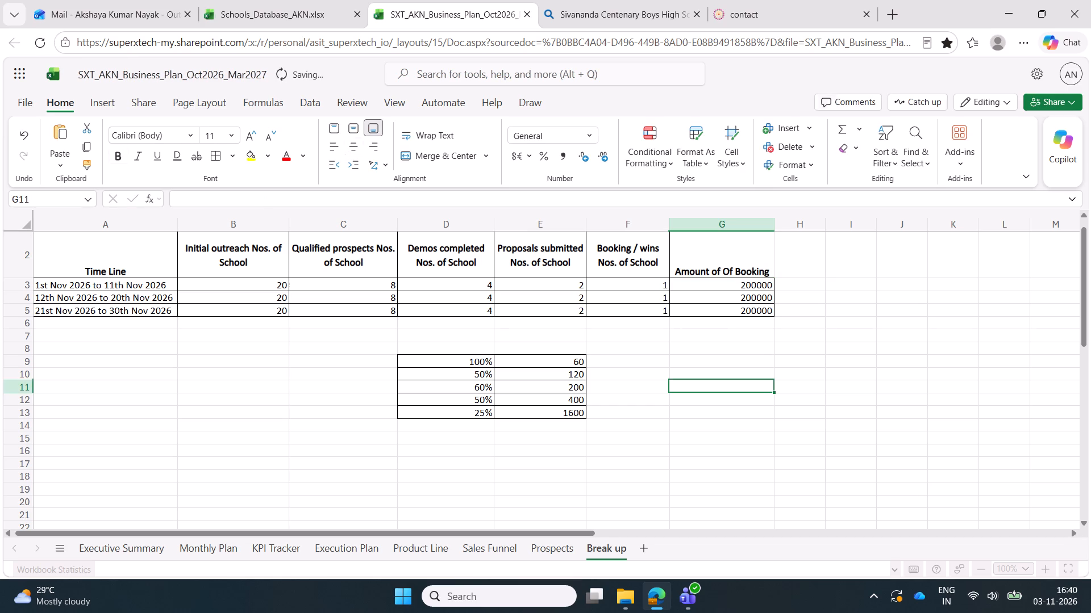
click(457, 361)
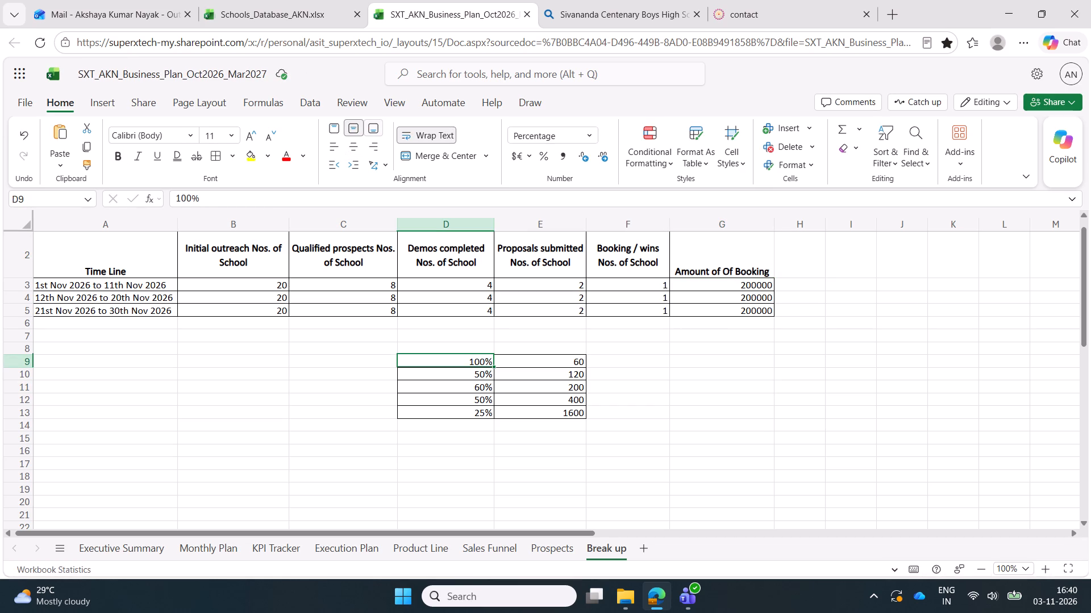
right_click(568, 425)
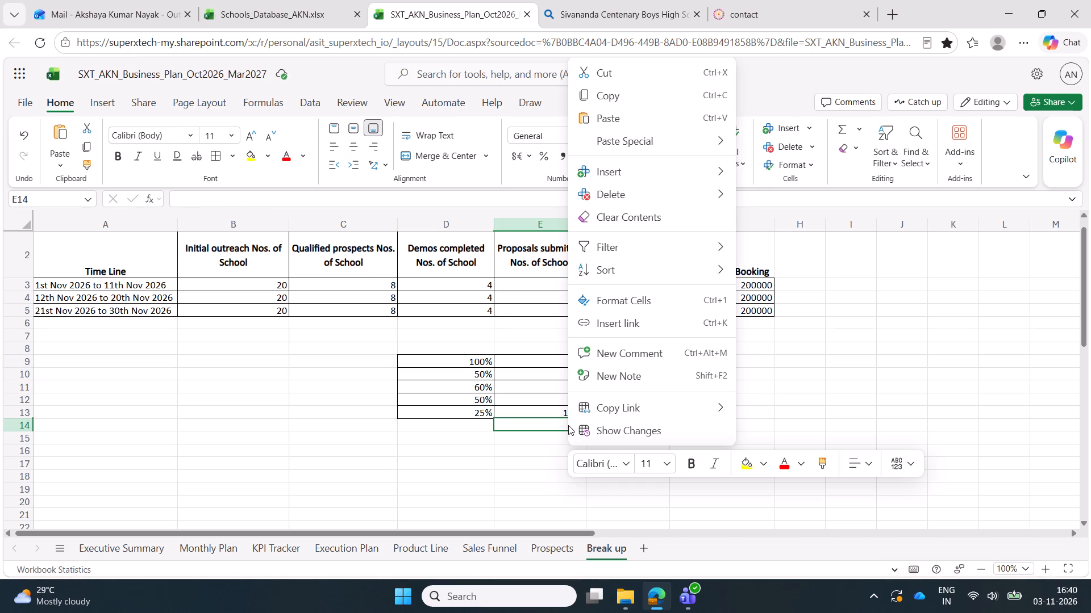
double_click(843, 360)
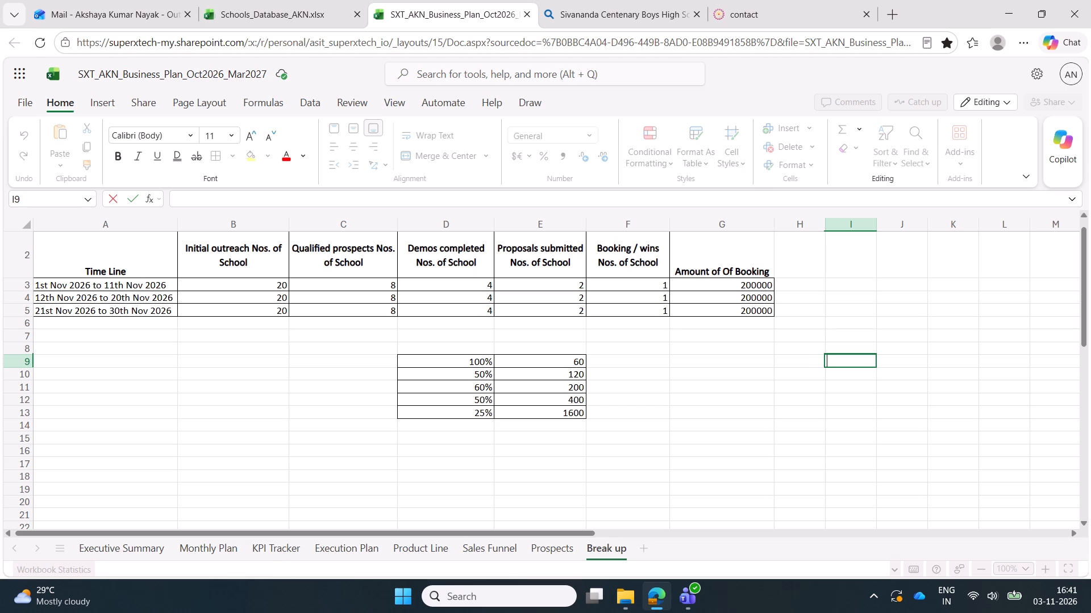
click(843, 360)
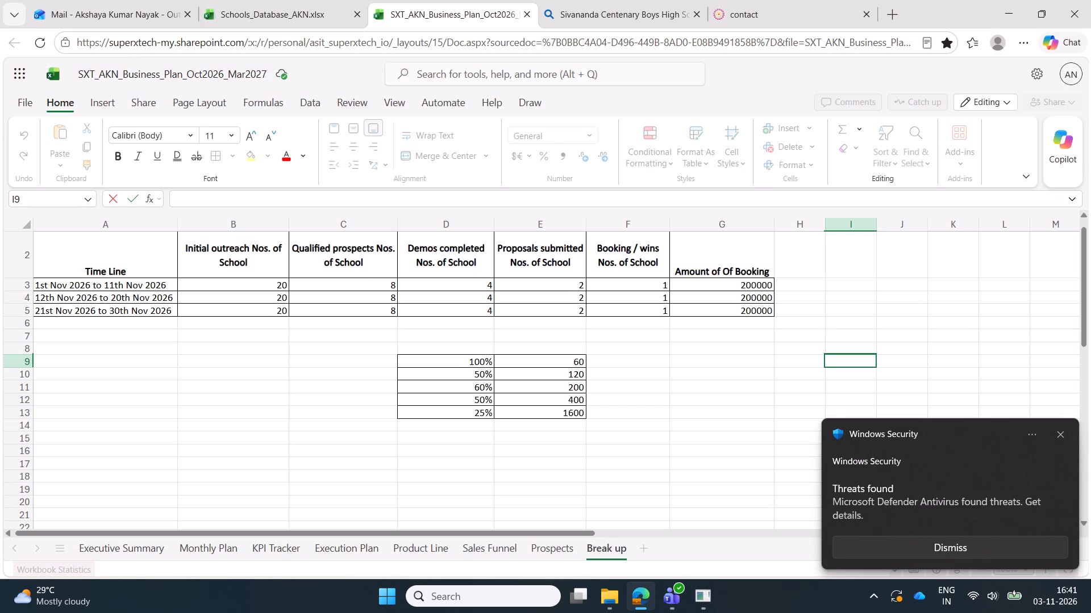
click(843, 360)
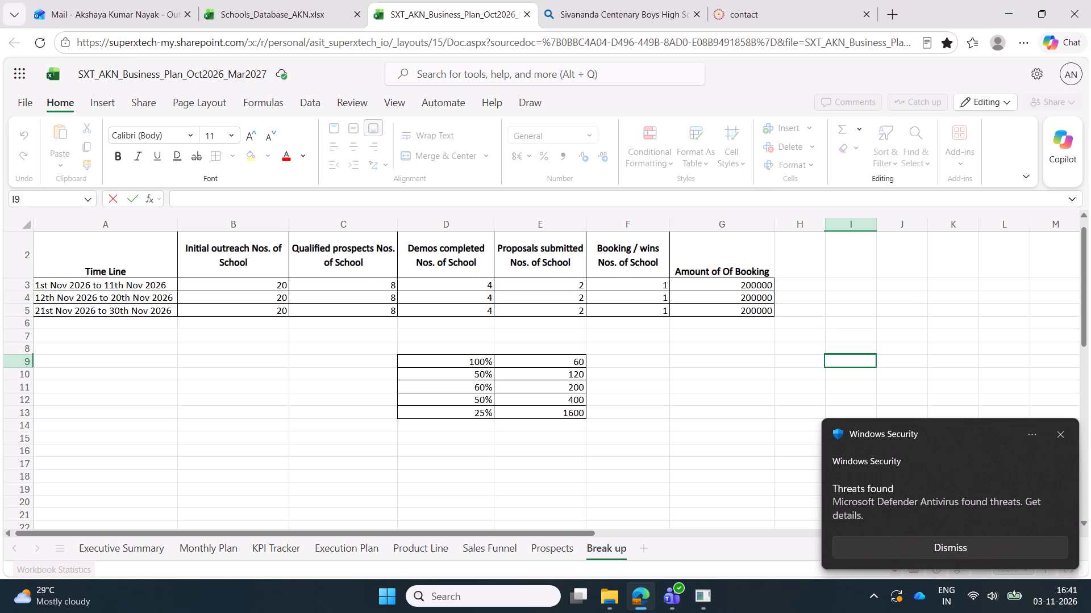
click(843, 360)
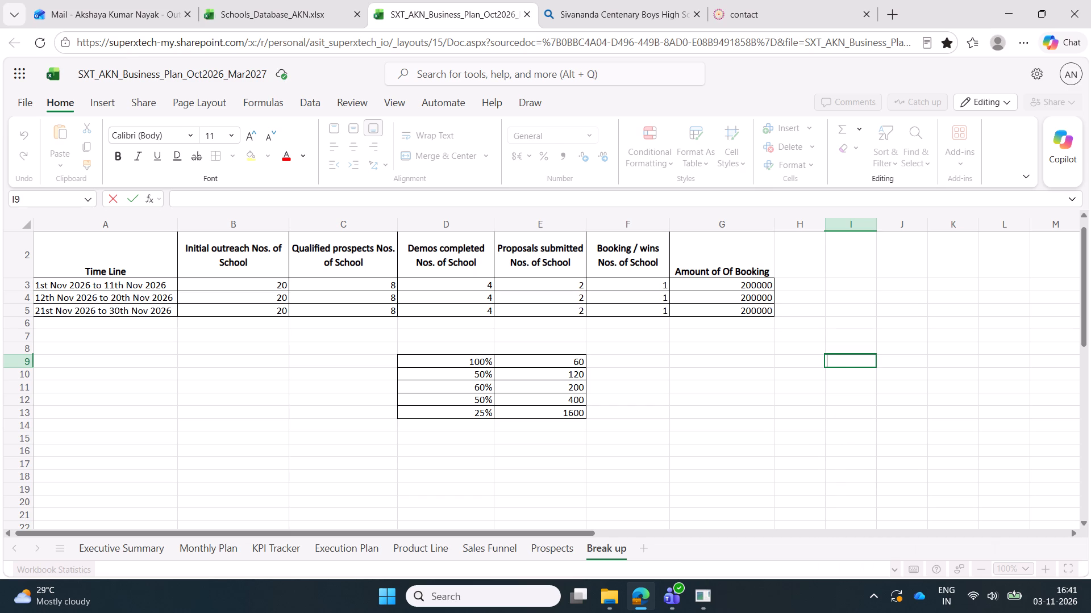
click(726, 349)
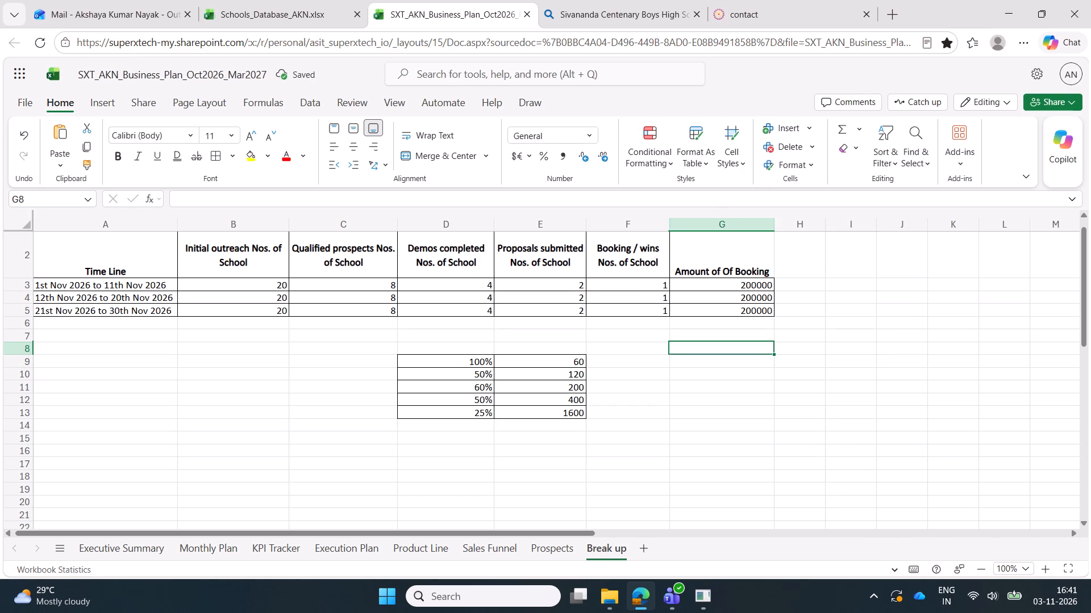
Fill the header row A2:G2, from Time Line through Amount of Of Booking, with yellow.
drag(100, 262, 705, 255)
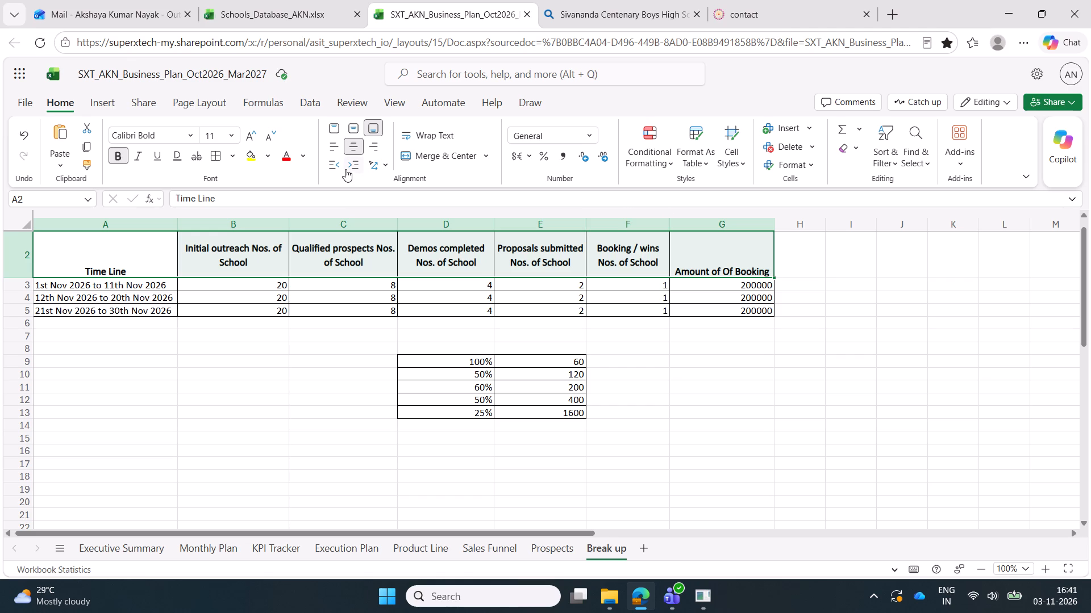
click(254, 159)
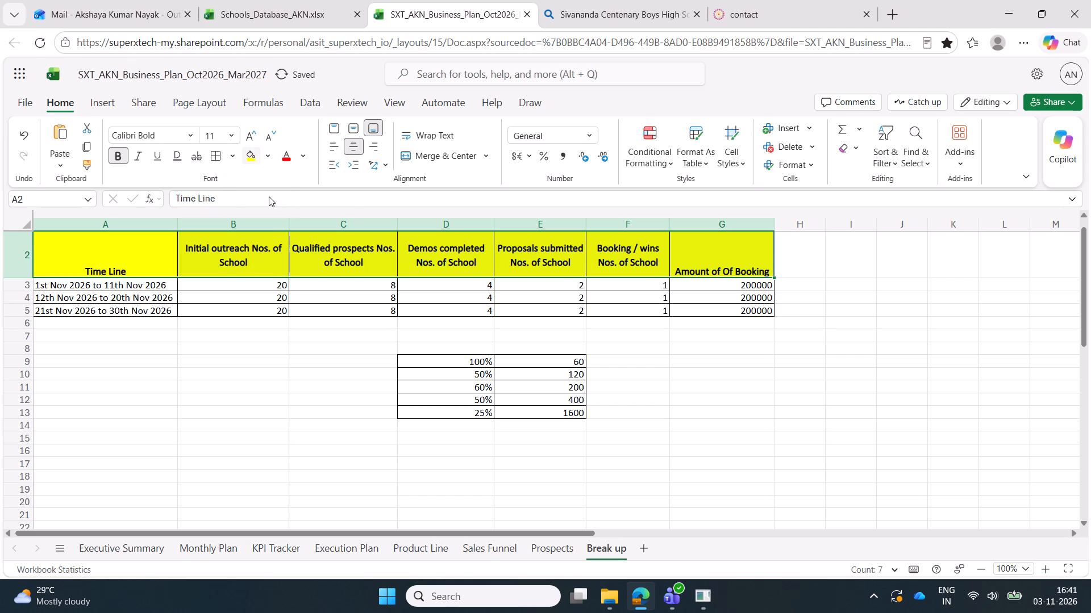
click(302, 338)
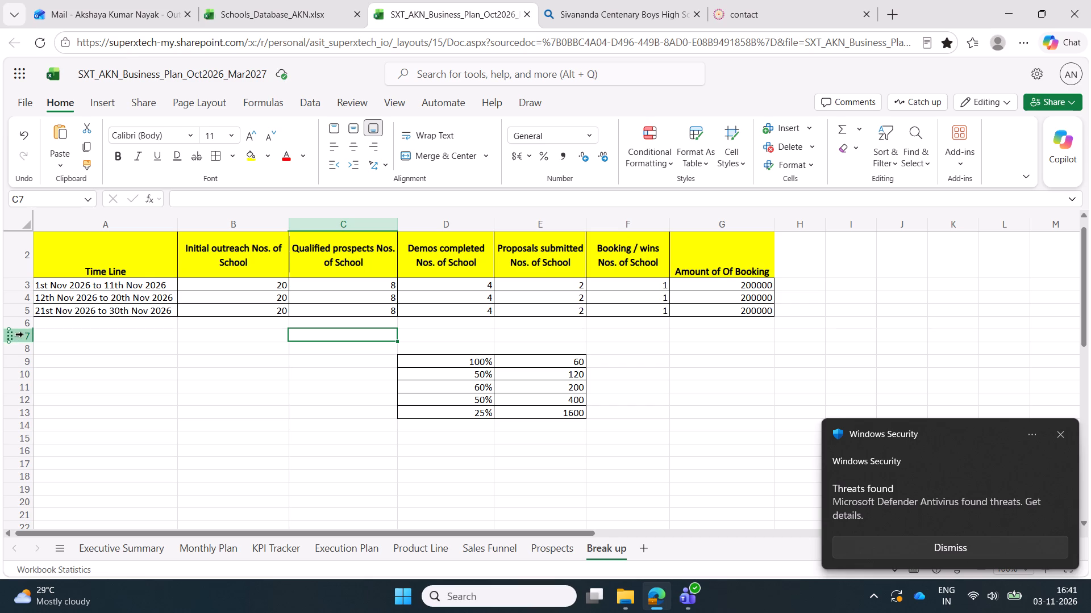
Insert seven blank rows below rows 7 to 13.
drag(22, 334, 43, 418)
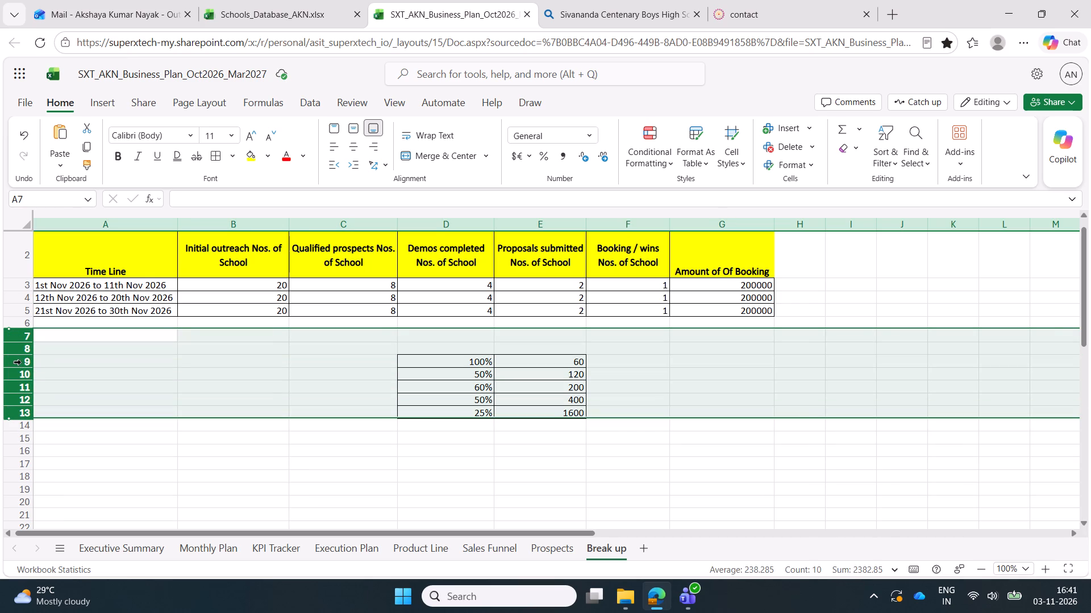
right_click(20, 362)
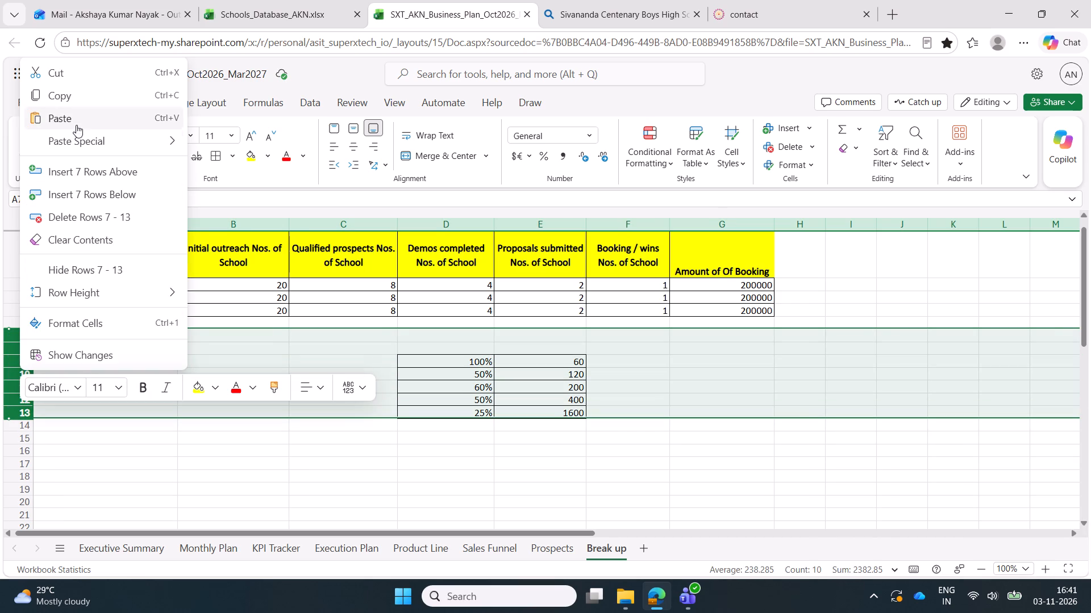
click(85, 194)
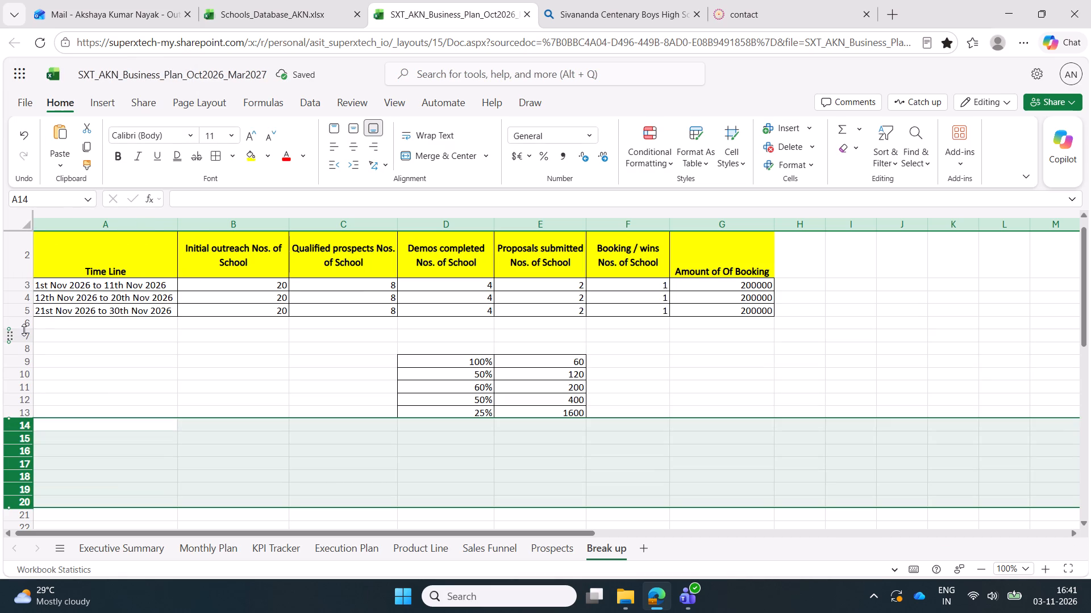
Delete rows 7 to 13, which hold the small percentage and count table below the November schedule.
drag(20, 335, 27, 417)
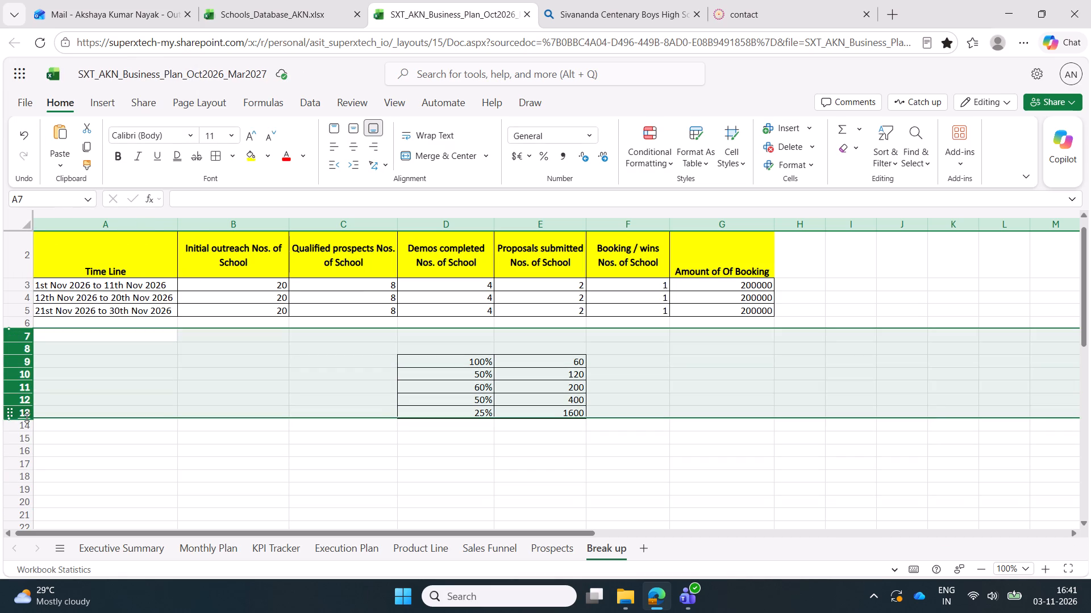
right_click(20, 360)
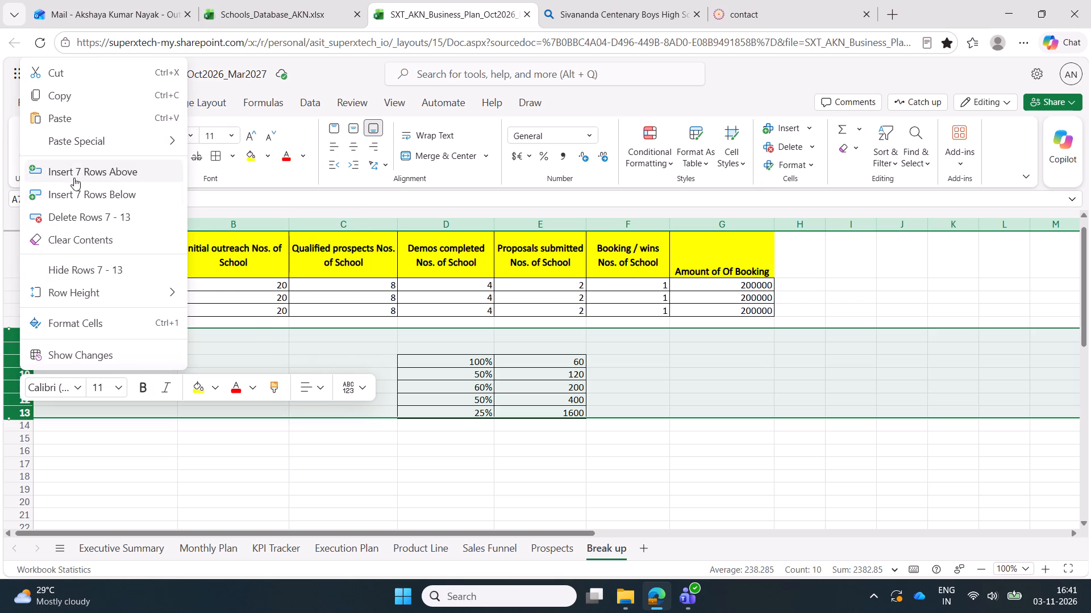
click(78, 212)
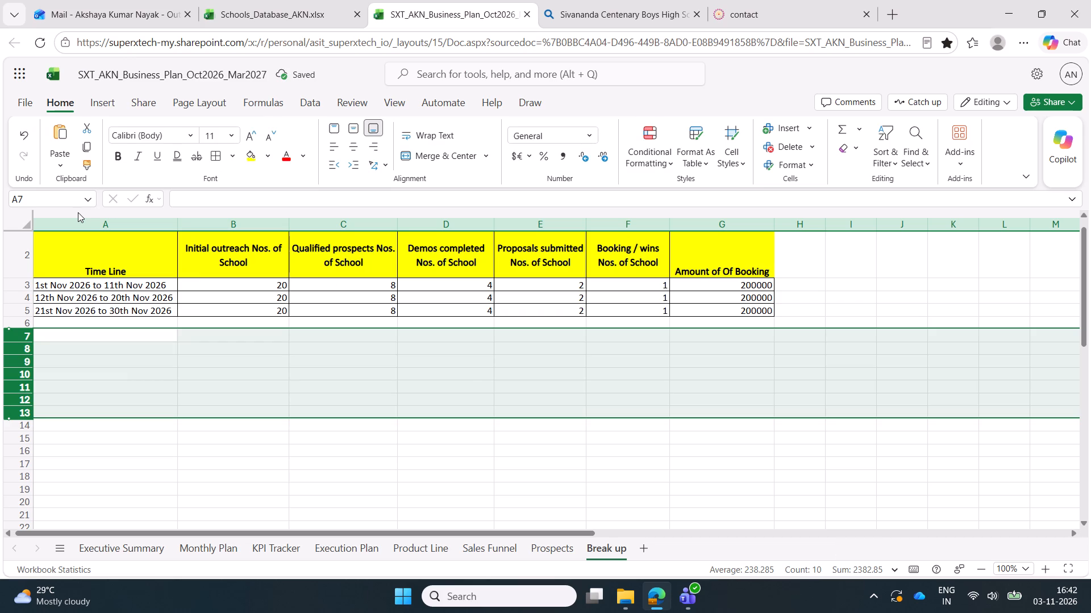
scroll(135, 345, up, 1)
click(141, 440)
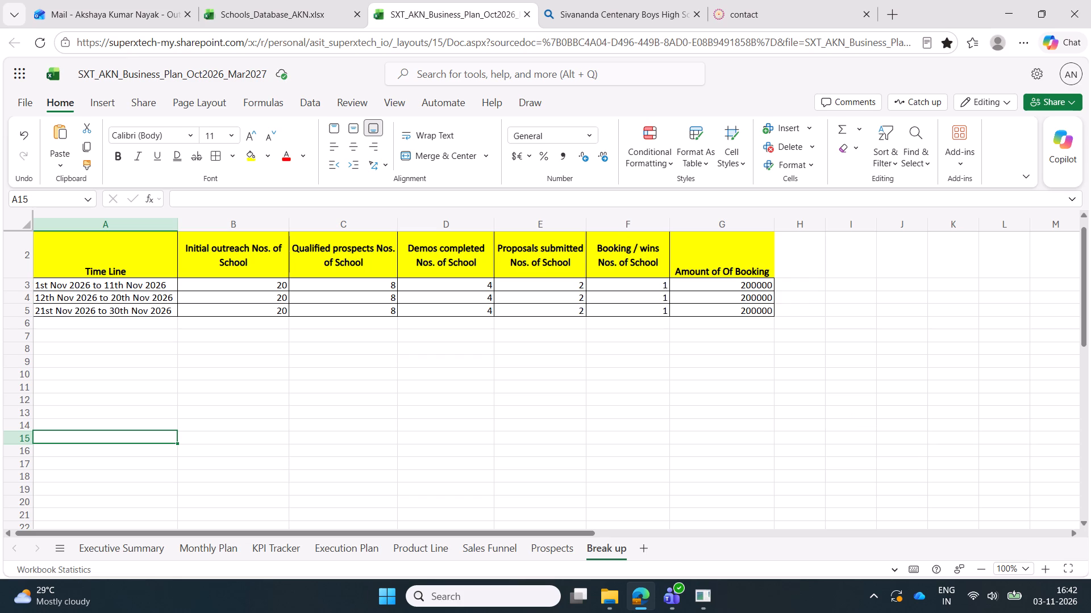
click(141, 440)
Copy the rupee format of the Nov-2026 Booking Target on the Monthly Plan sheet onto booking amounts G3:G5 on the Break up sheet.
click(343, 541)
click(284, 551)
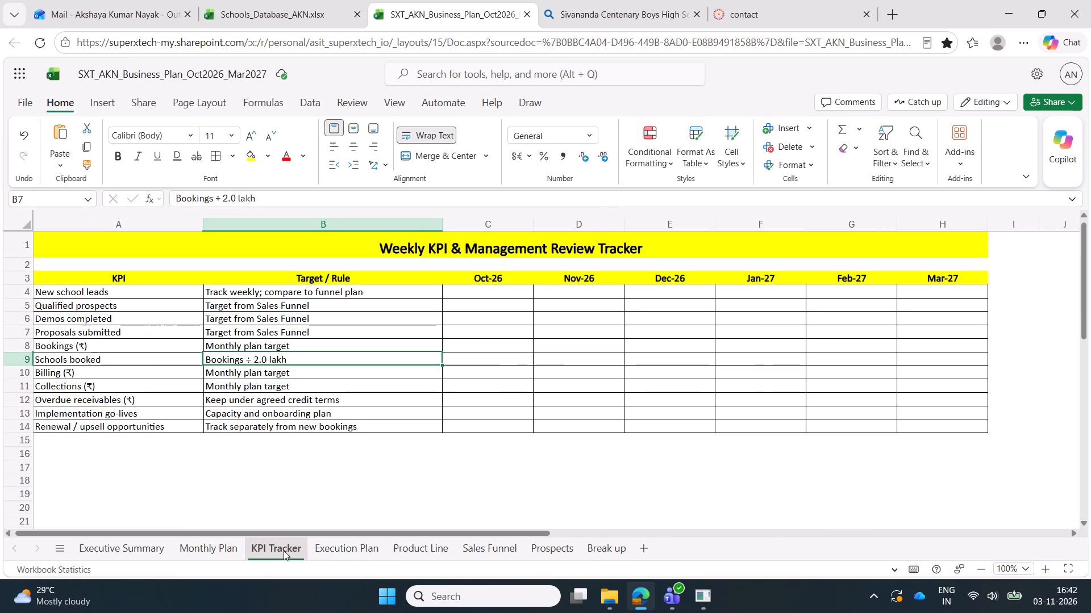
click(228, 546)
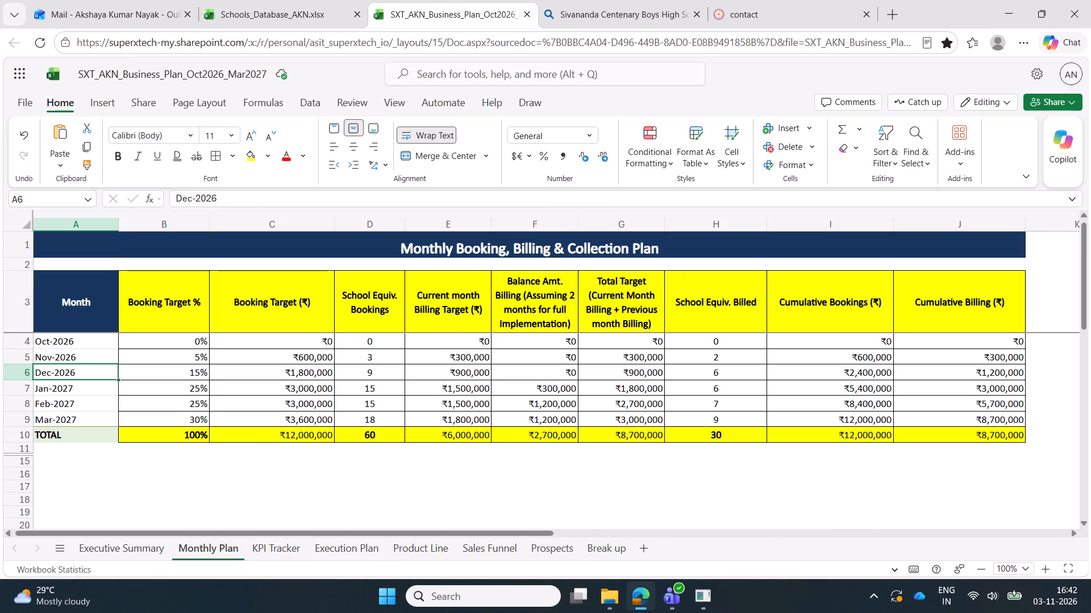
double_click(319, 362)
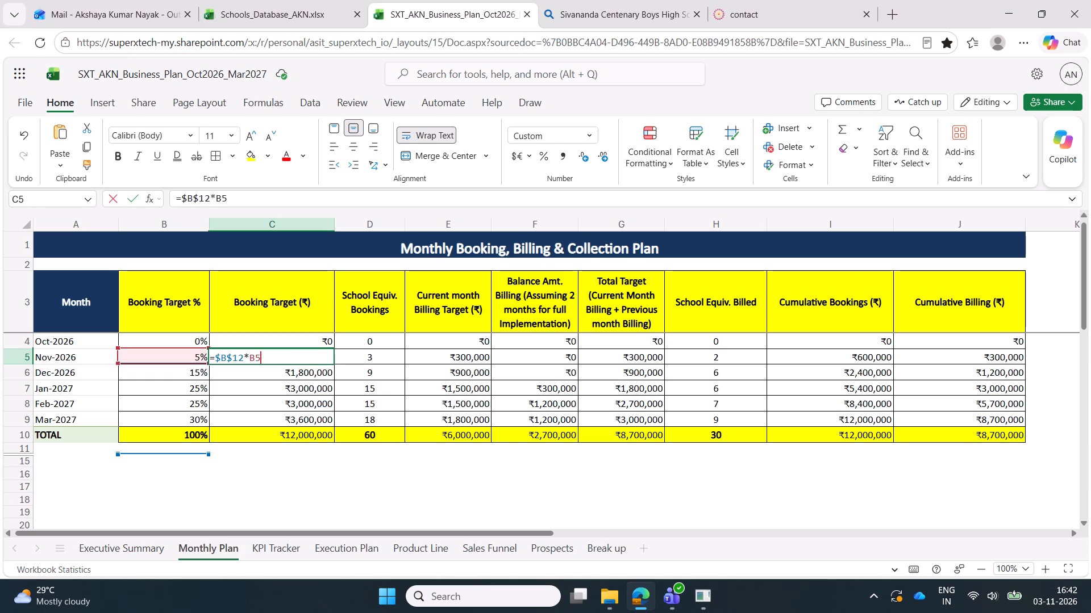
click(319, 362)
key(Return)
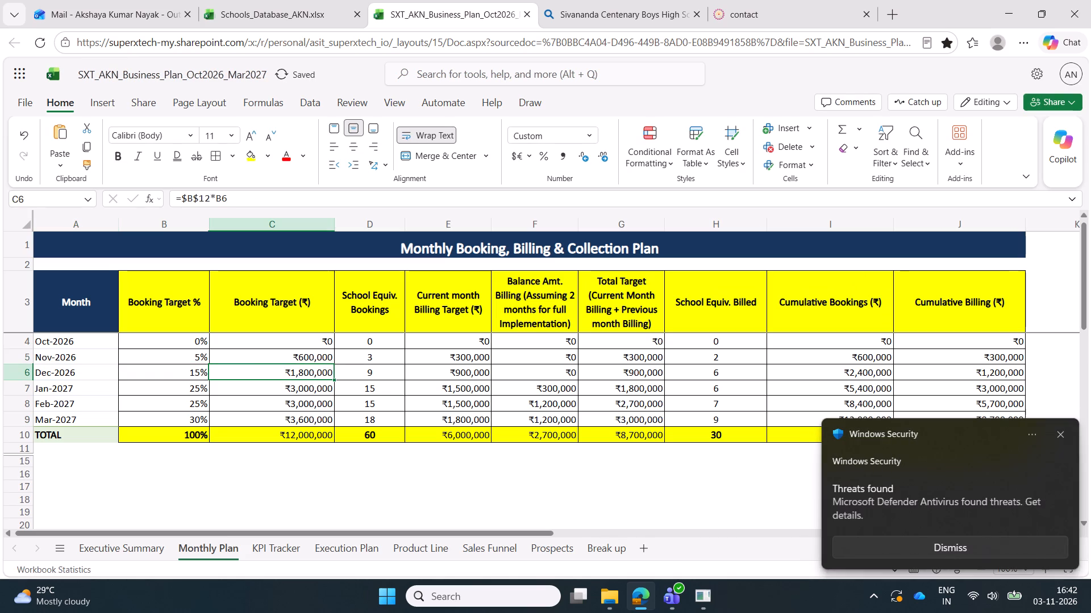
right_click(324, 356)
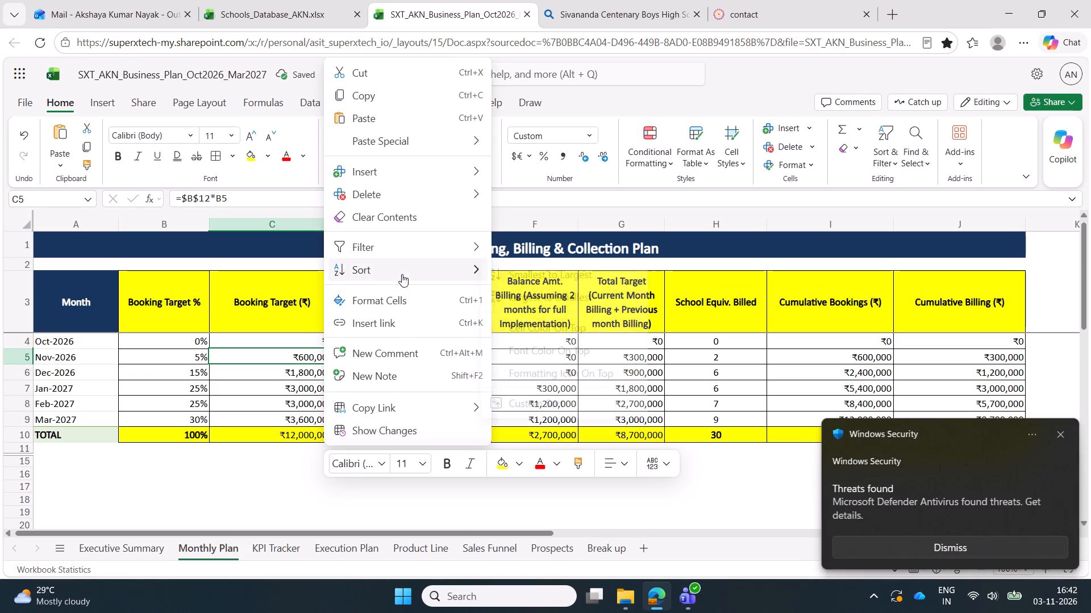
click(575, 463)
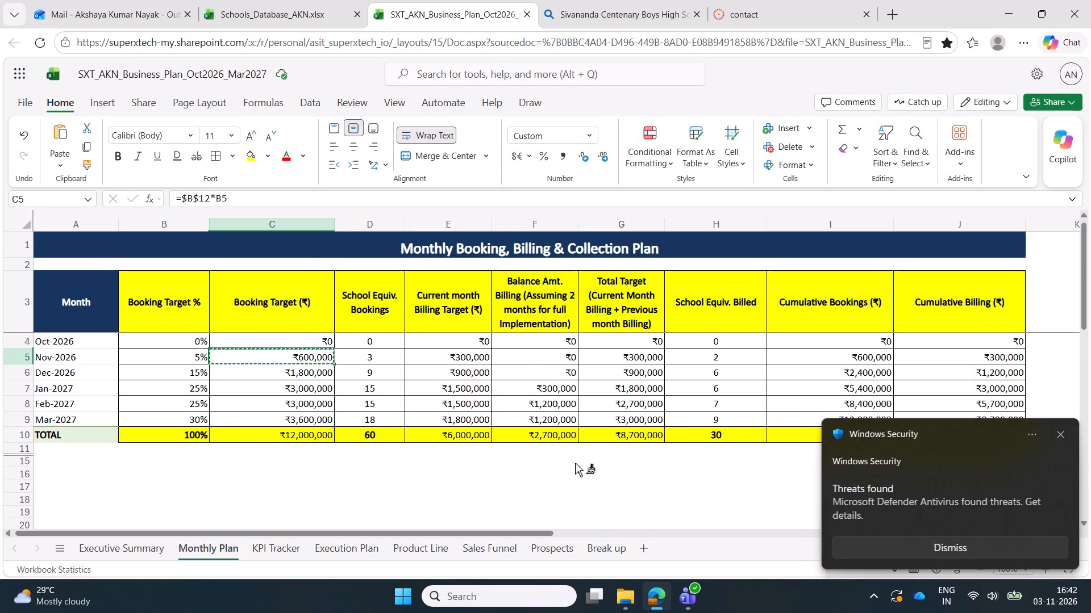
click(602, 544)
scroll(676, 284, right, 1)
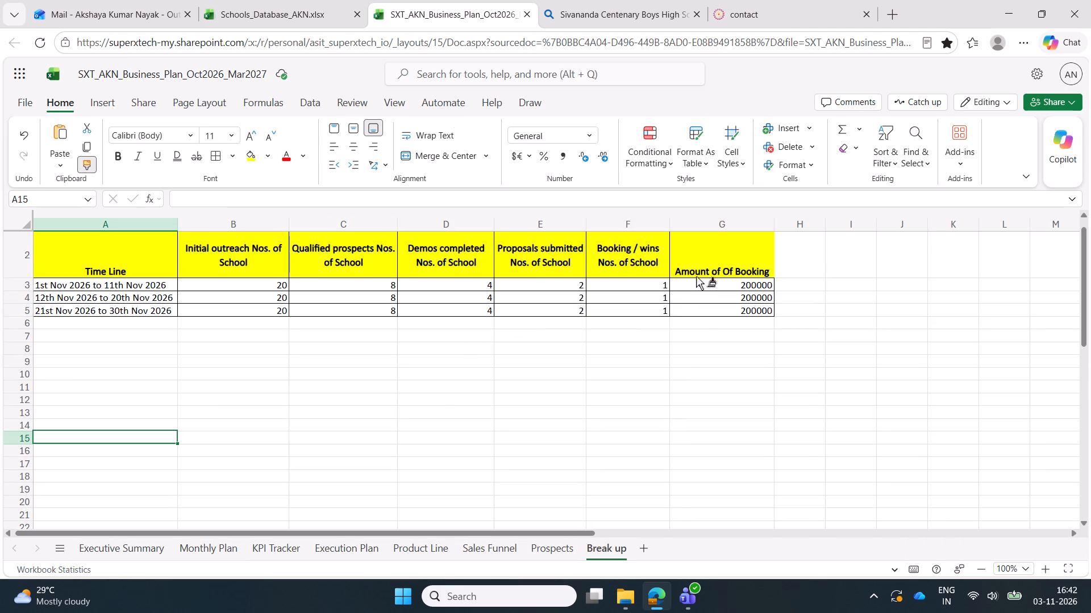
scroll(696, 276, right, 1)
drag(701, 278, 701, 313)
click(858, 346)
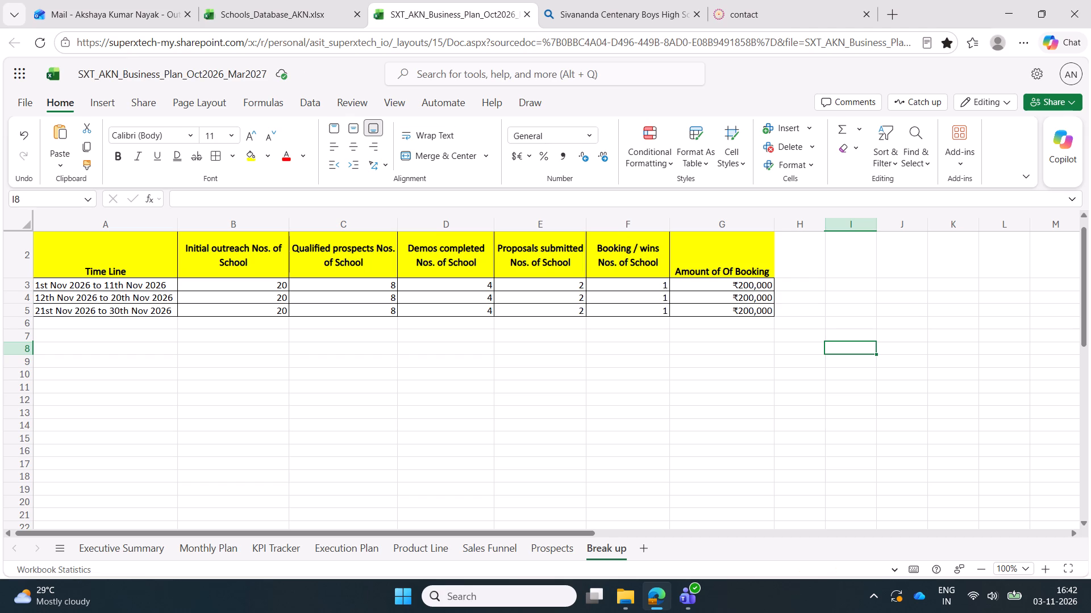
Label cell A6, directly below the last November period, as Month Total.
click(148, 322)
text(Month)
key(space)
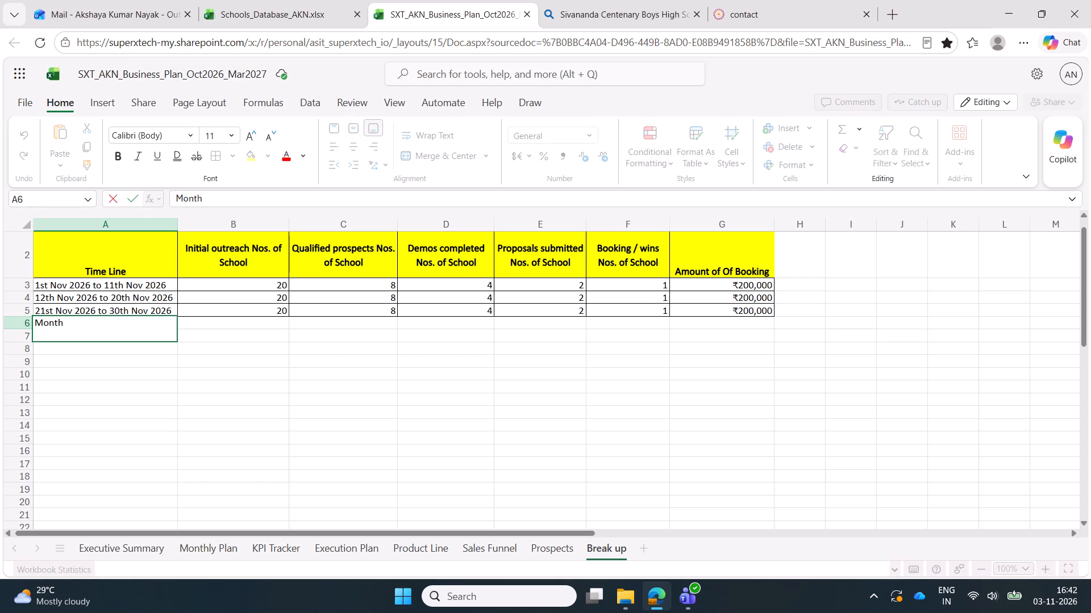
text(Total)
key(Tab)
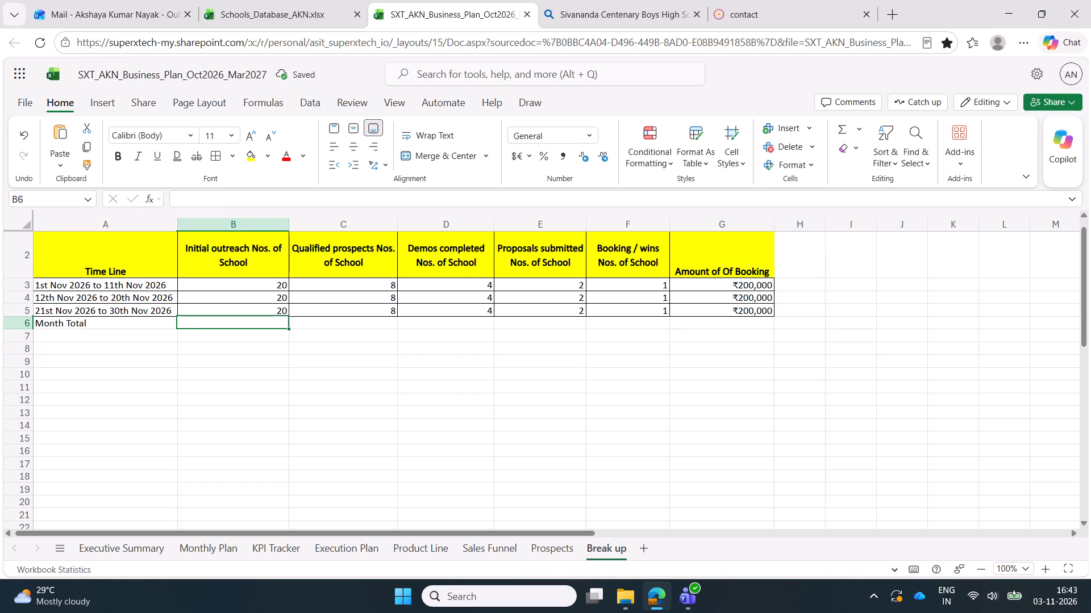
Sum B3:B5 in B6 with a SUM formula and extend it across the Month Total row to G6.
text(=sum)
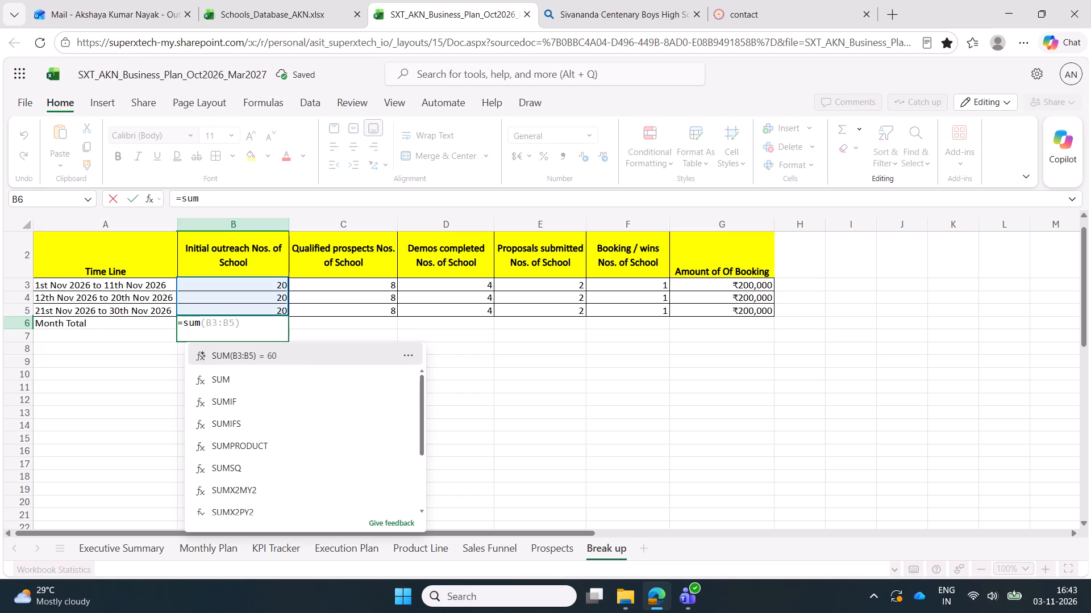
key(shift+parenleft)
drag(212, 283, 212, 307)
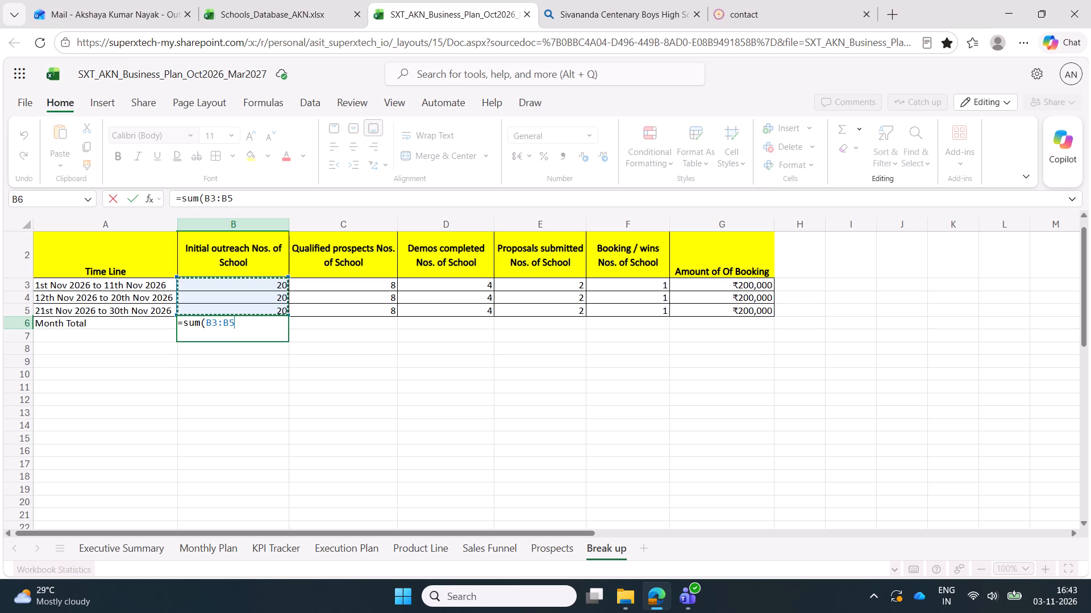
key(shift+parenright)
key(Return)
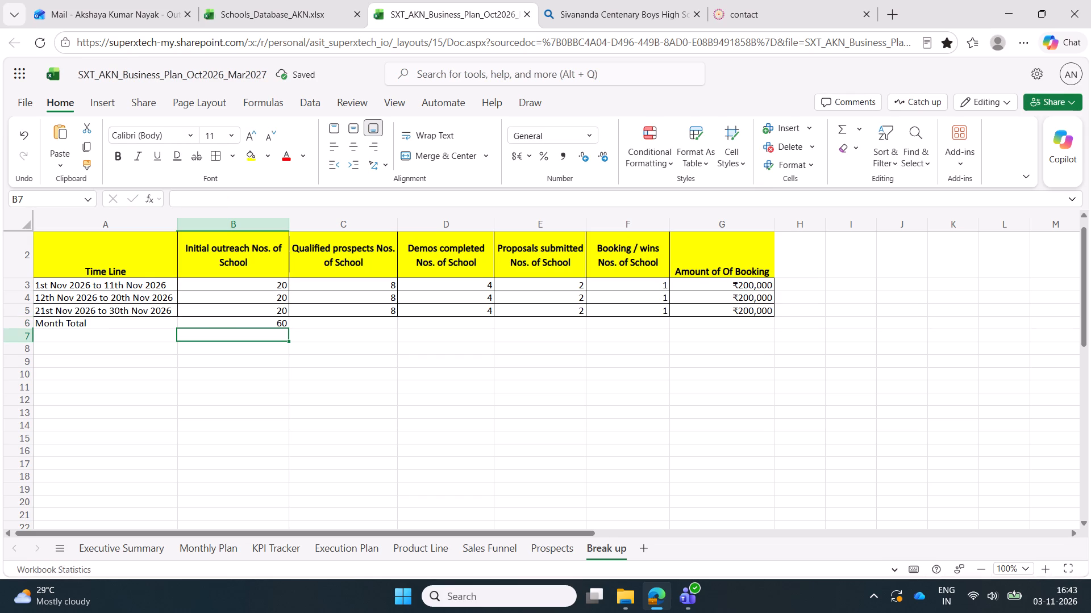
click(260, 322)
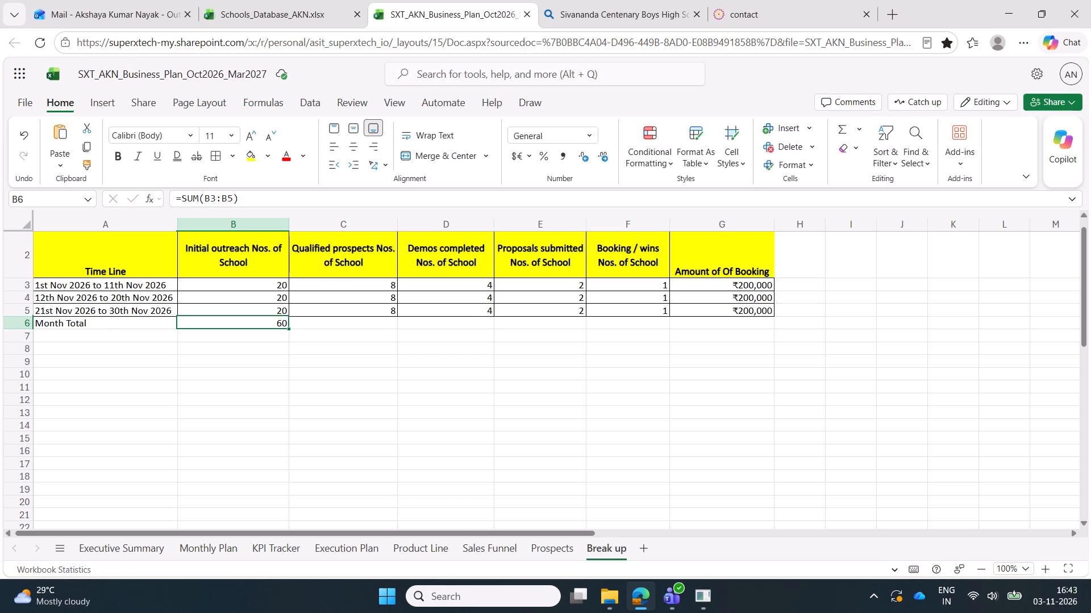
drag(289, 329, 673, 343)
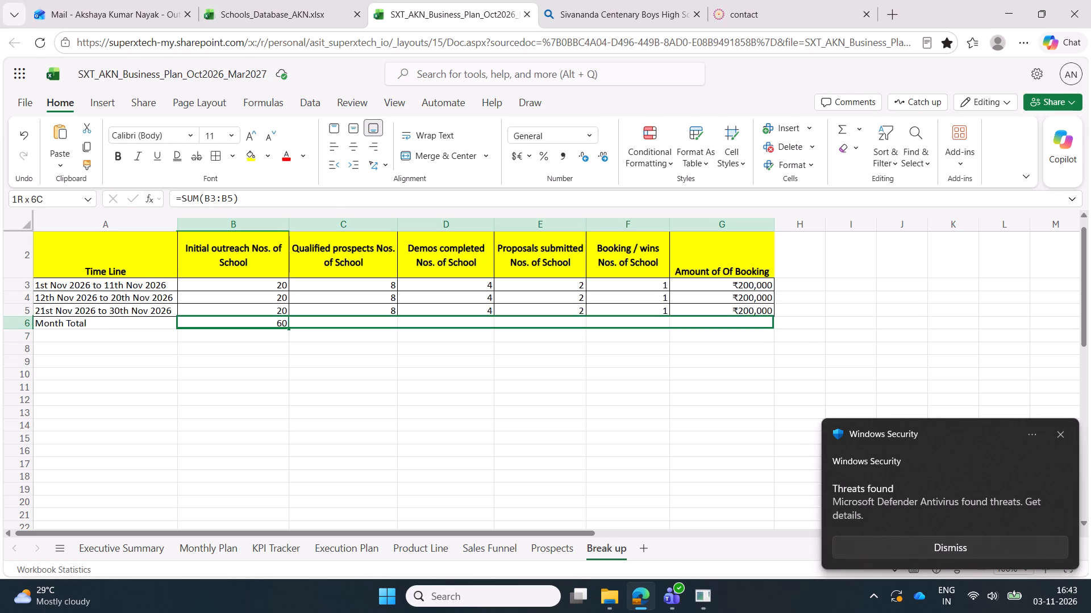
click(610, 433)
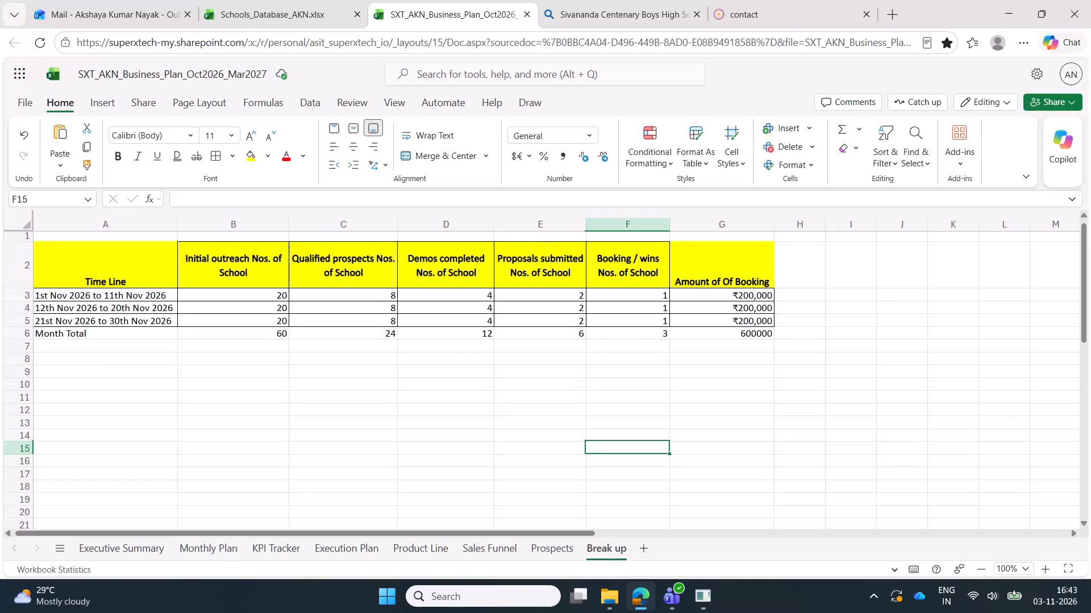
click(688, 456)
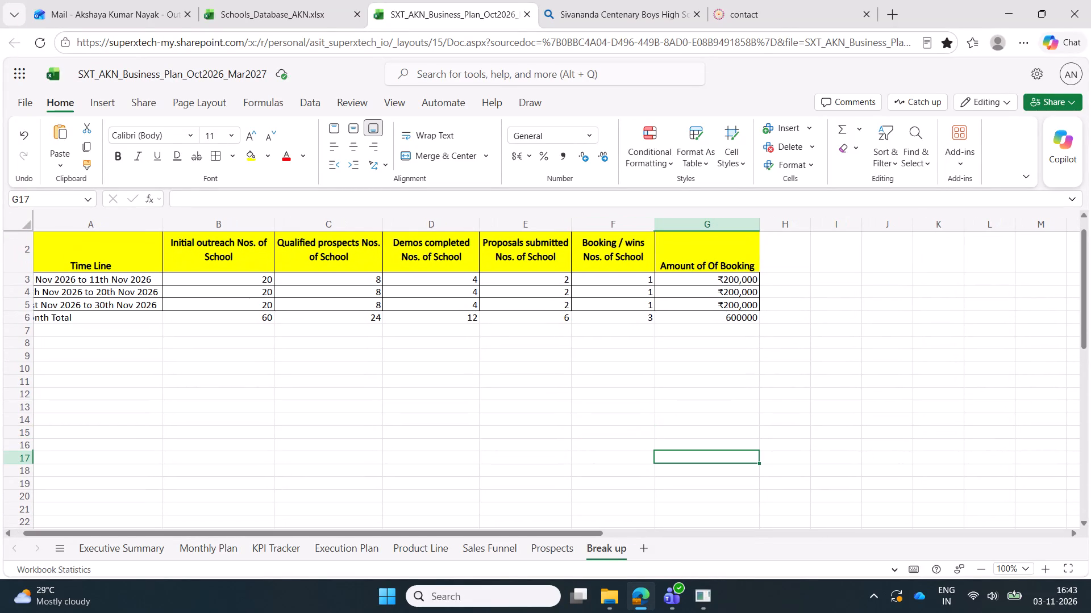
Format the Month Total row A6:G6 with yellow fill, cell borders and bold text.
click(614, 321)
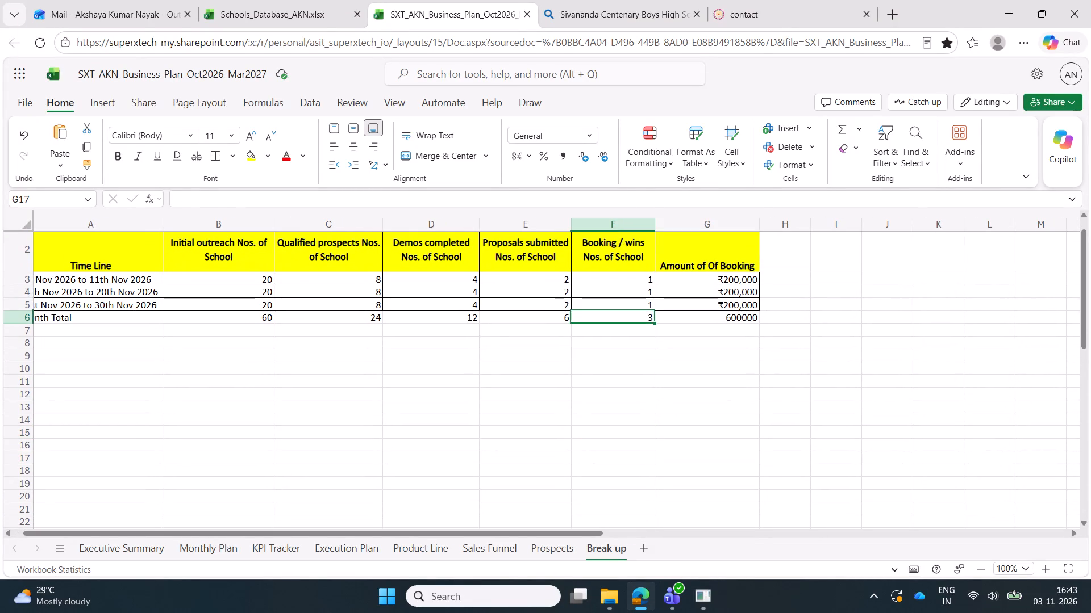
click(107, 316)
key(Left)
key(Left)
key(Left)
key(Left)
key(Left)
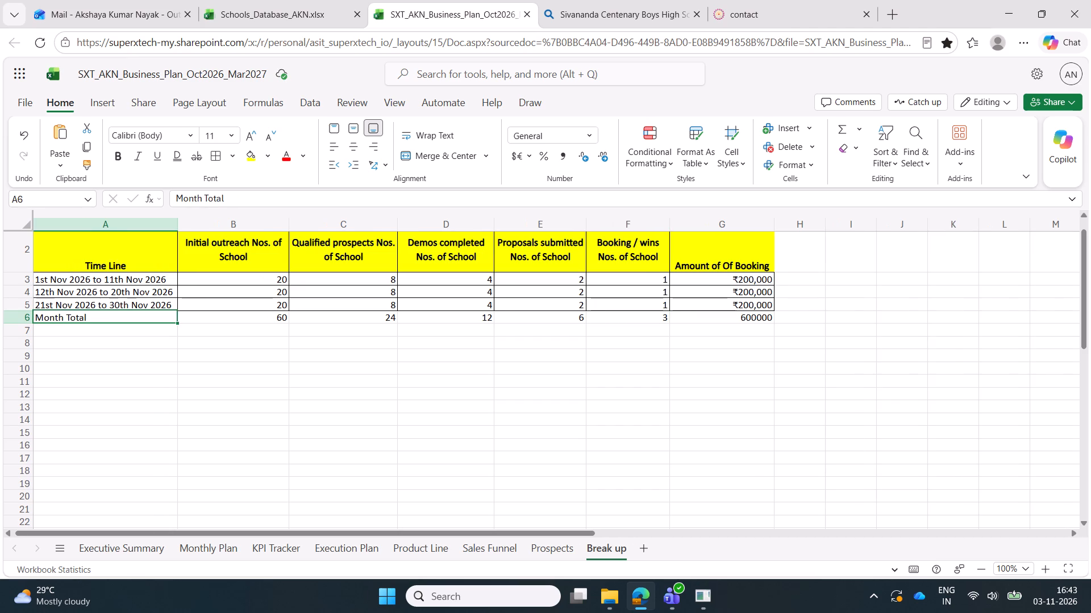
drag(107, 316, 597, 316)
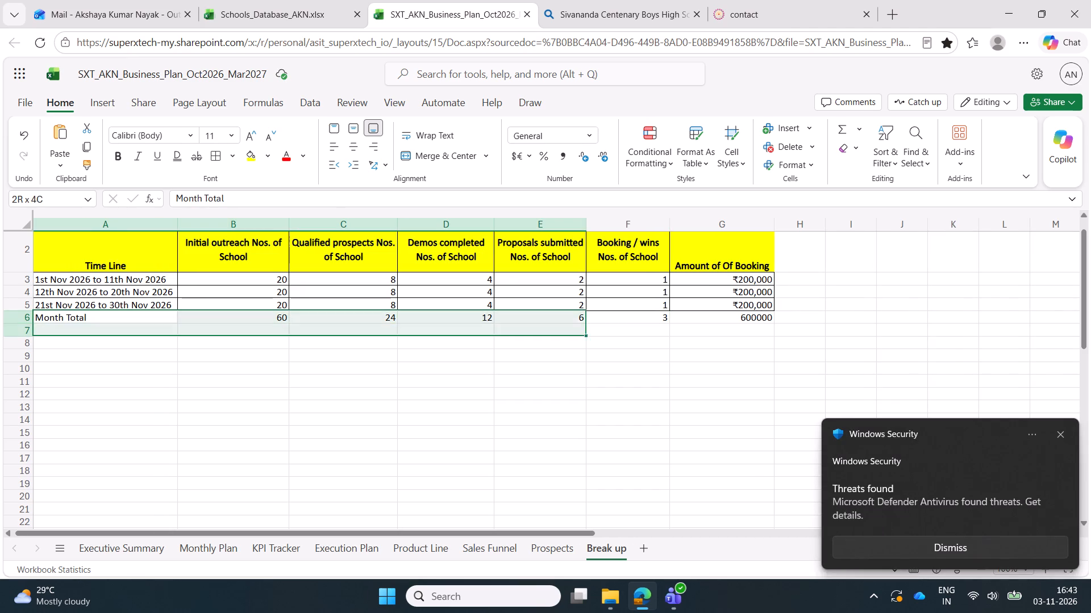
drag(597, 316, 711, 314)
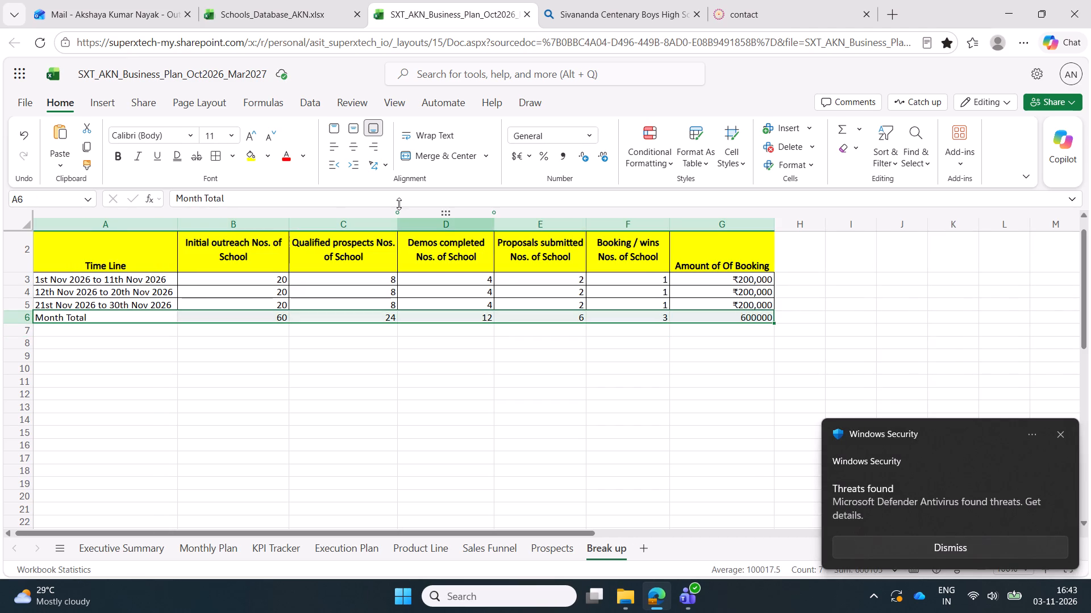
click(252, 159)
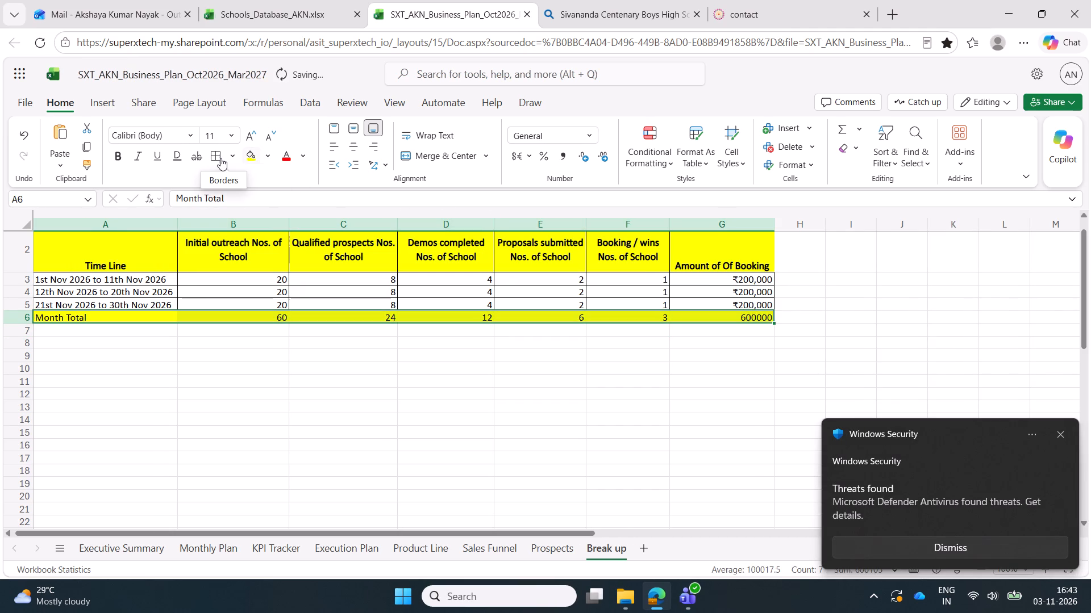
click(218, 157)
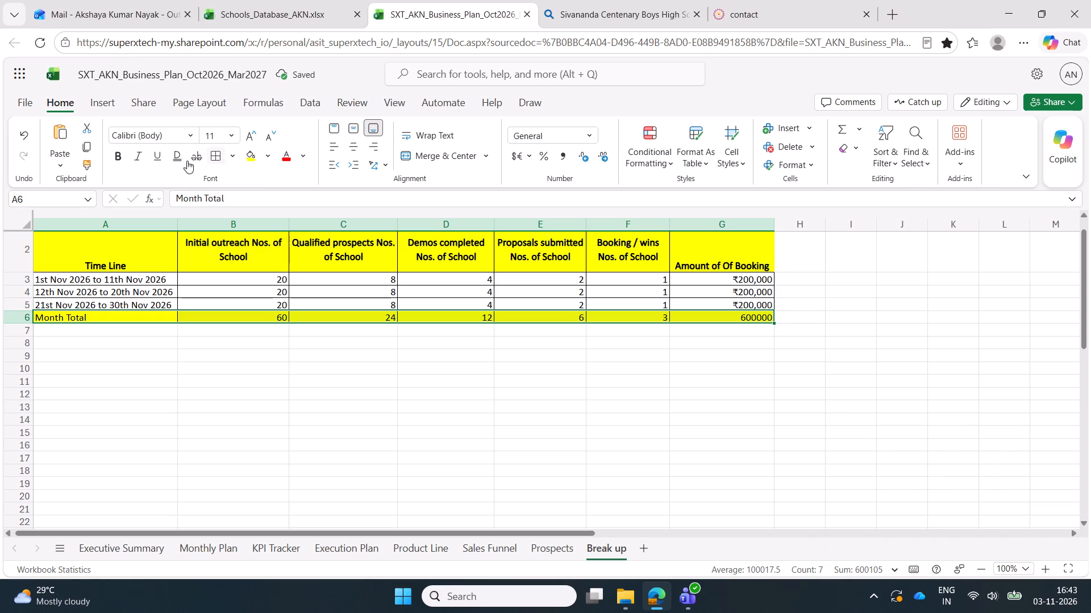
click(116, 157)
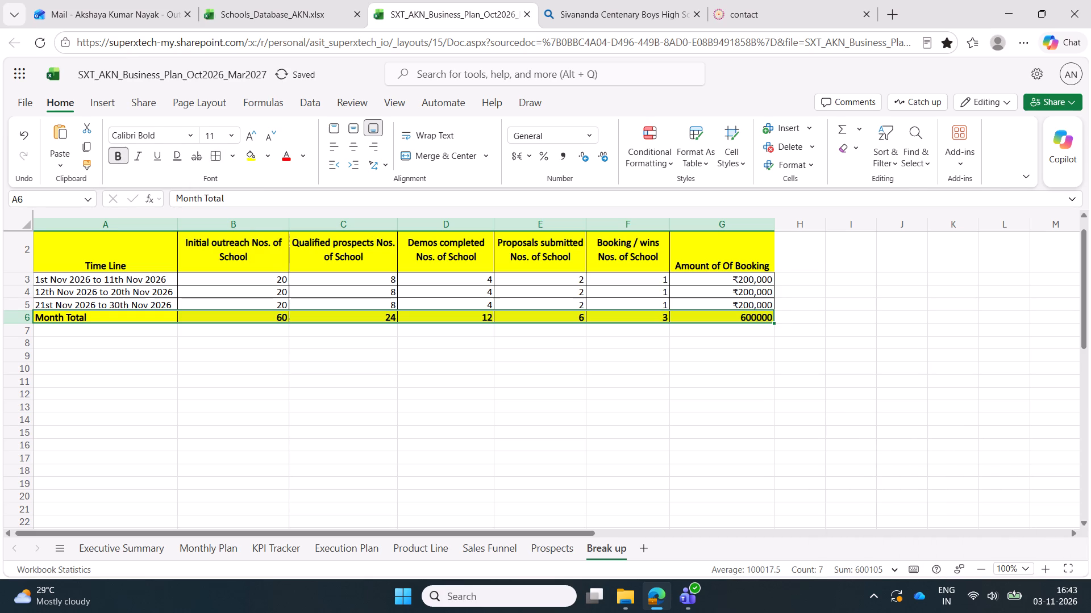
click(344, 460)
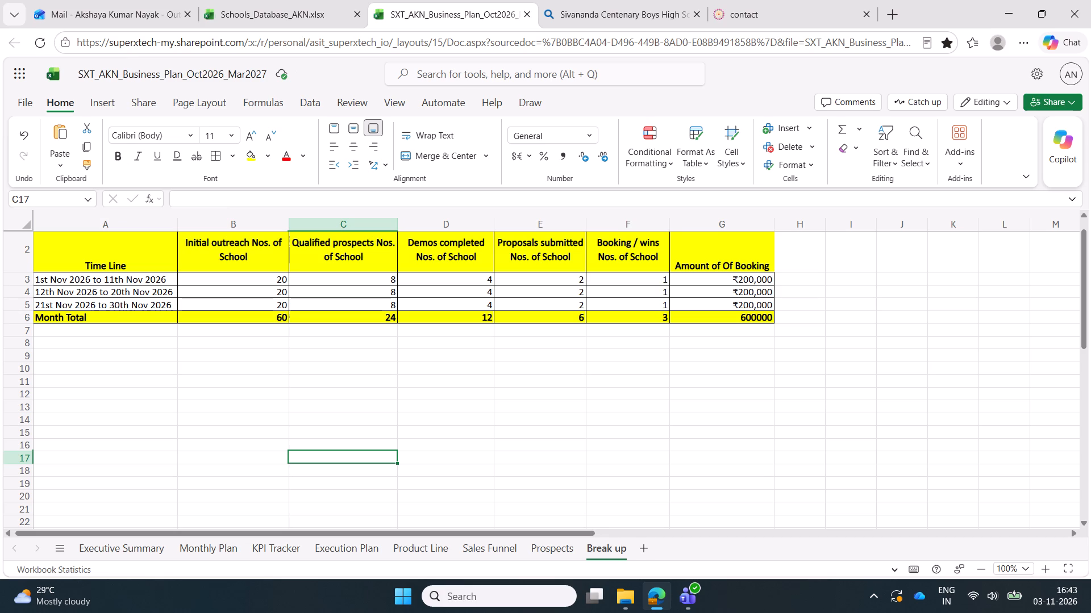
Copy the rupee format of booking amount G5 onto the total in G6 and refill G6 with yellow.
click(757, 301)
right_click(757, 301)
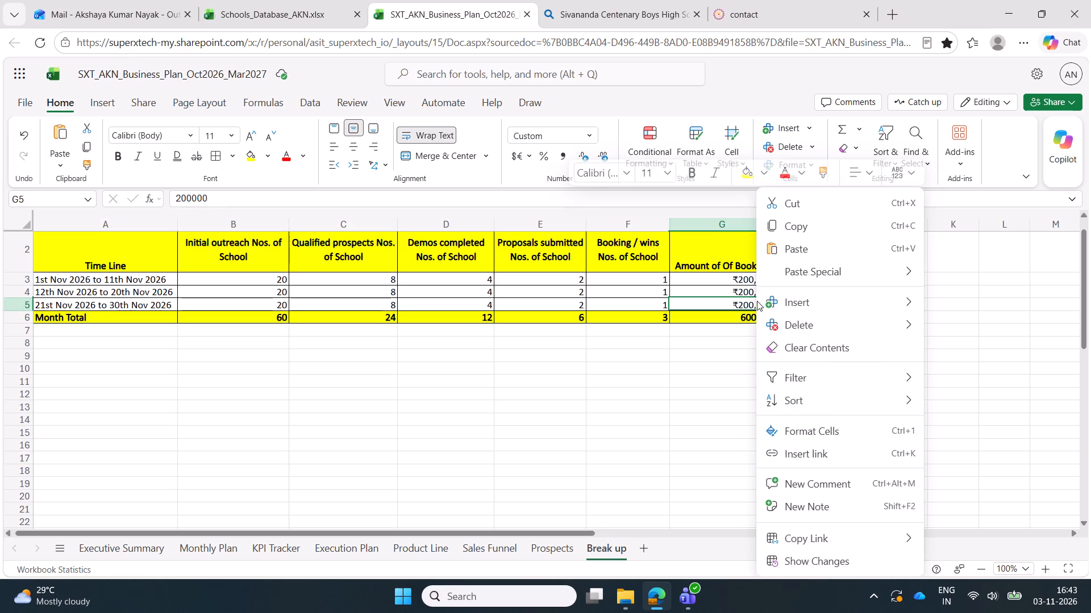
click(824, 169)
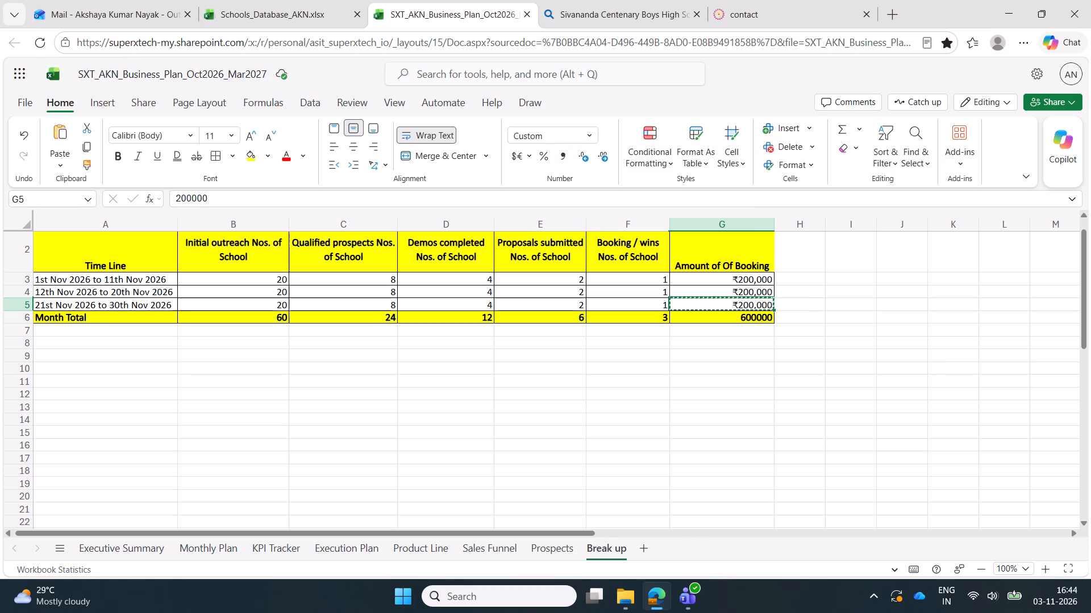
click(725, 317)
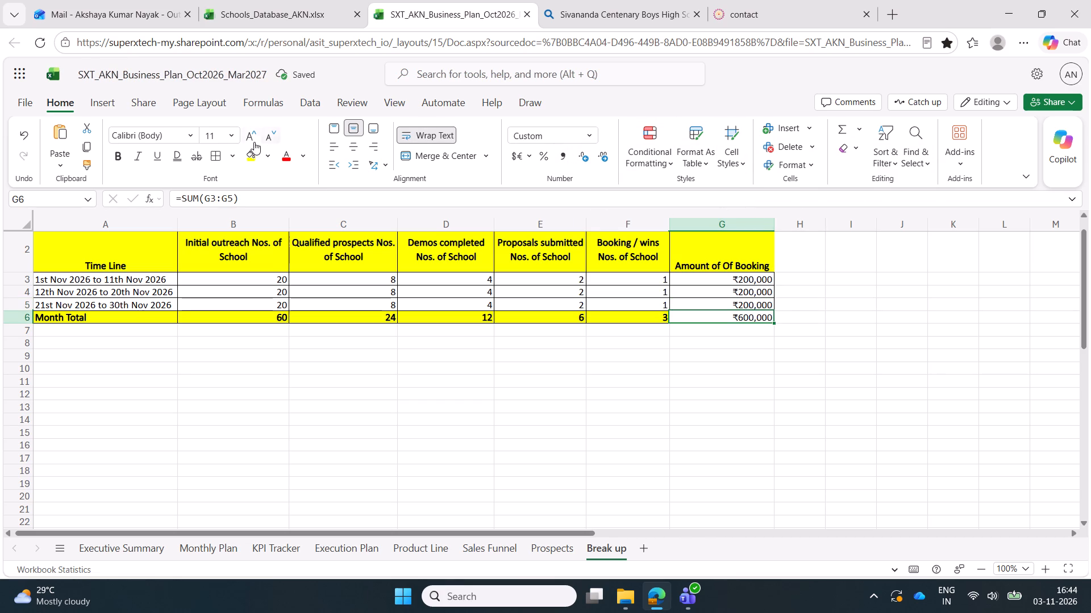
click(253, 162)
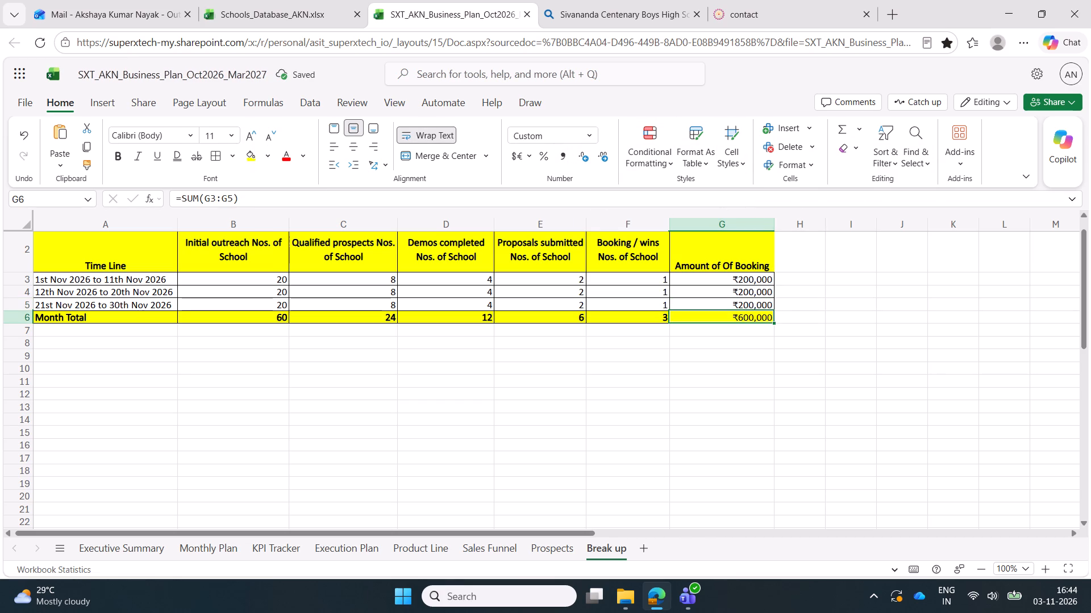
click(666, 439)
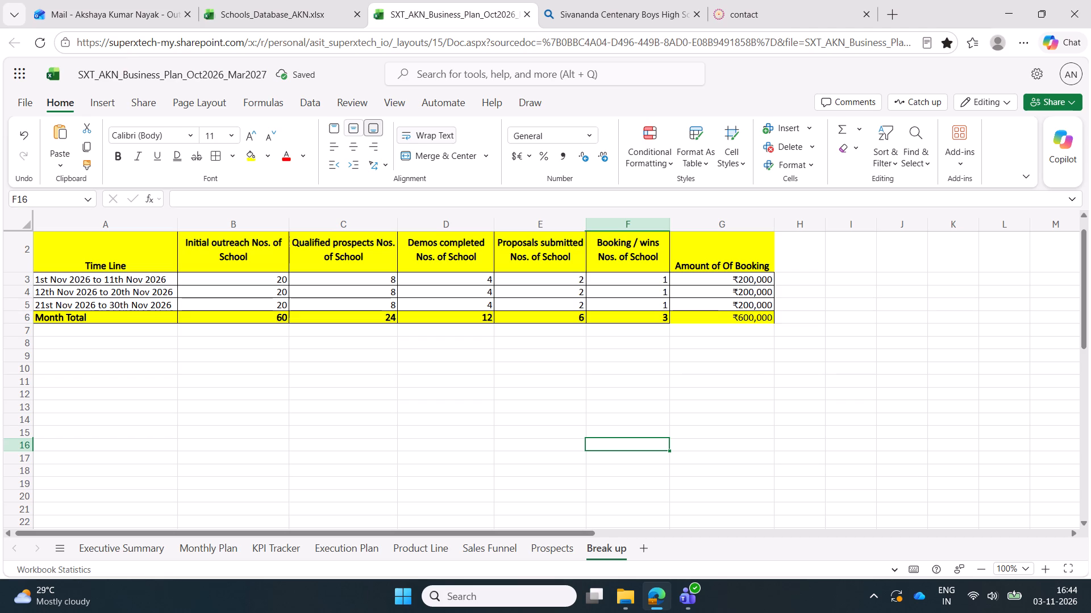
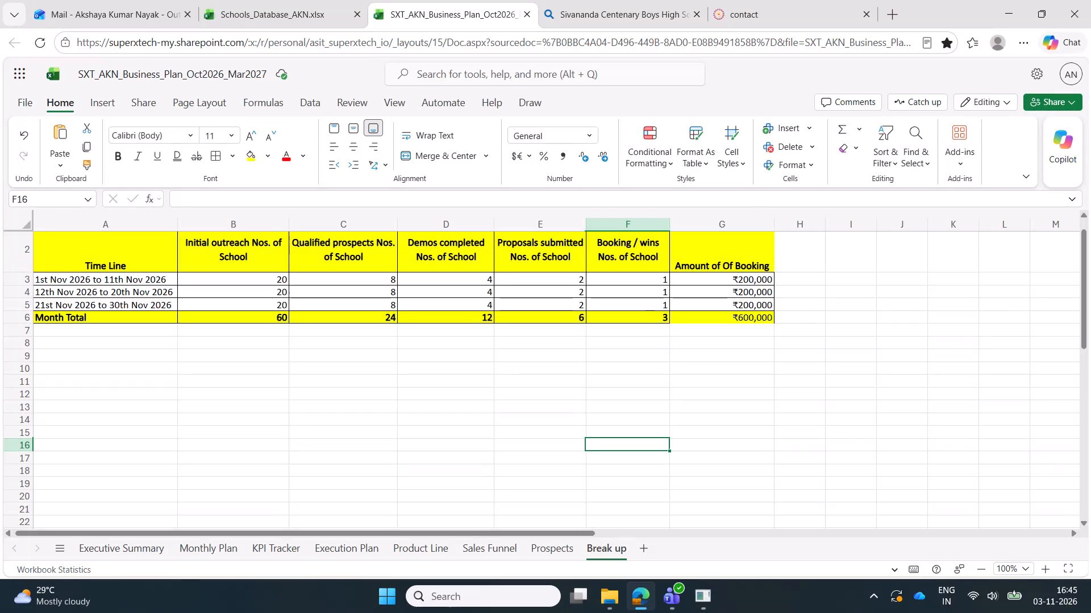
Look over the Daily Activity and NOV_2026 sheets in Schools_Database_AKN and the open Sivananda school search and contact pages.
scroll(753, 203, left, 1)
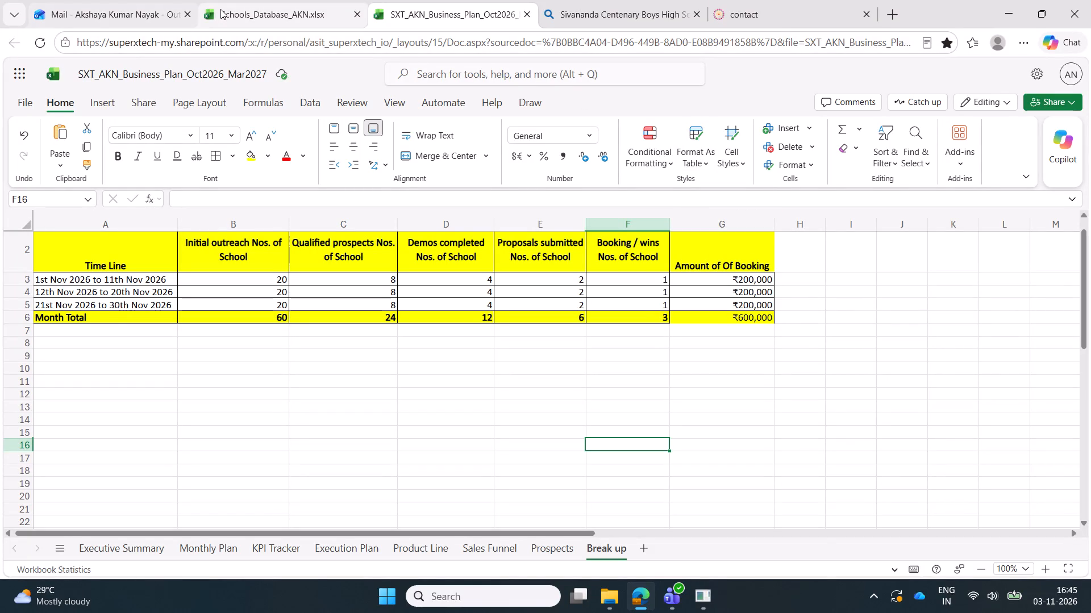
click(233, 9)
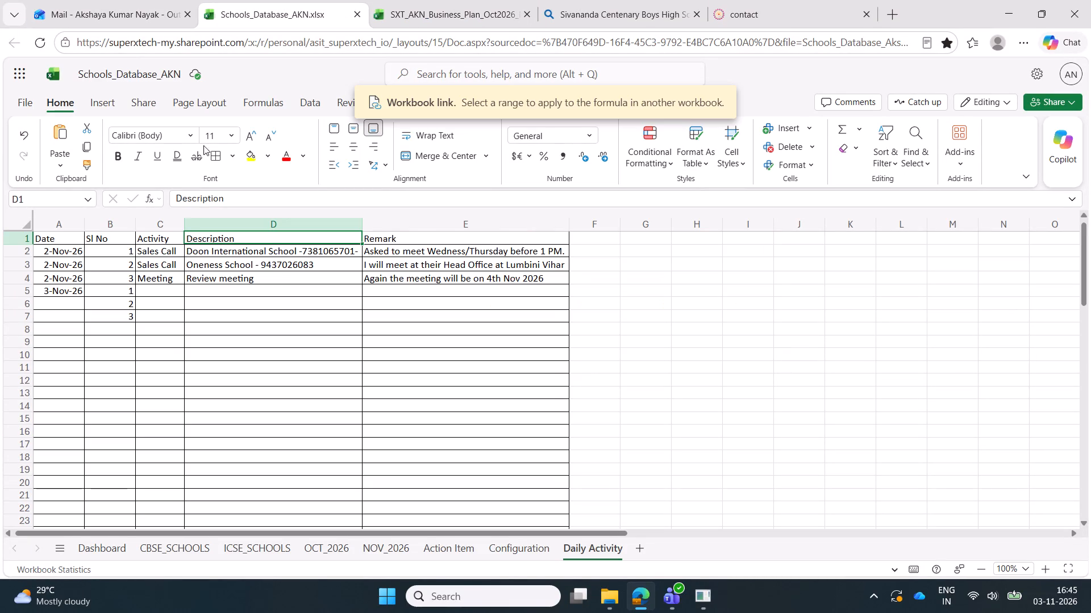
click(170, 290)
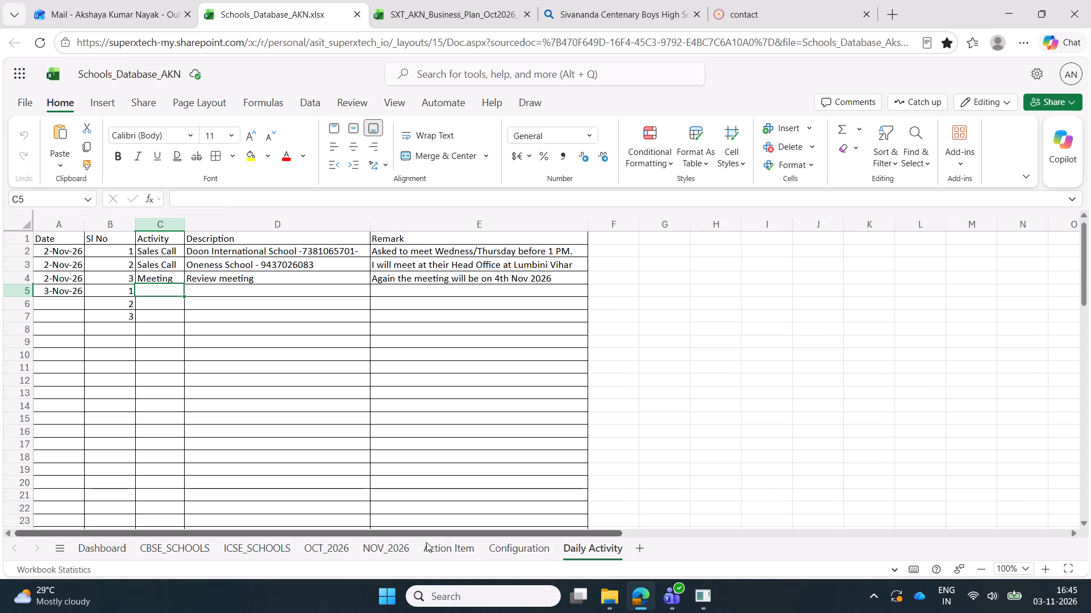
click(367, 552)
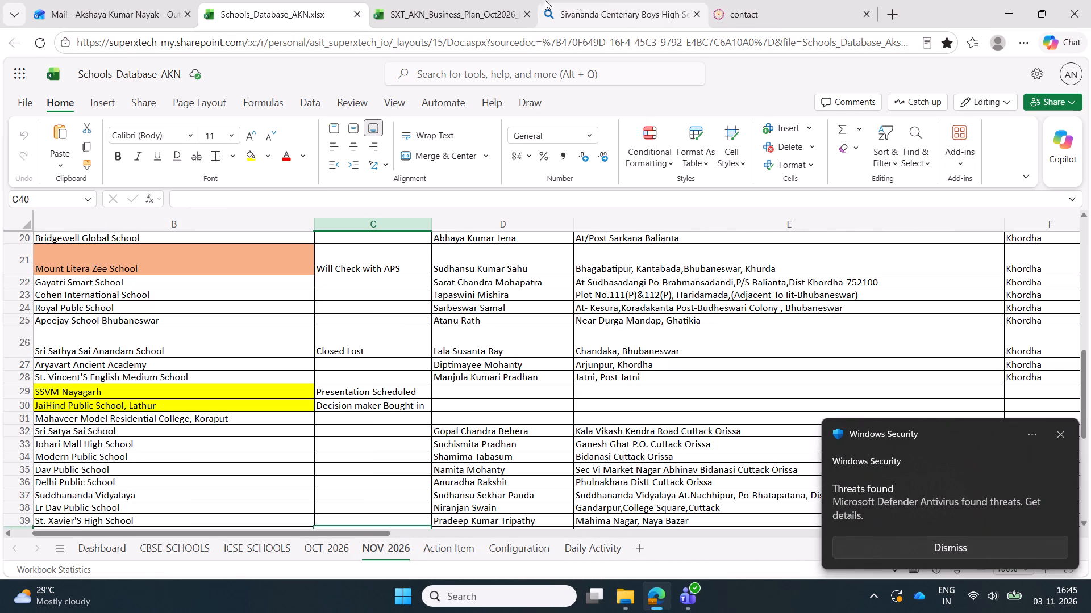
click(494, 14)
click(616, 14)
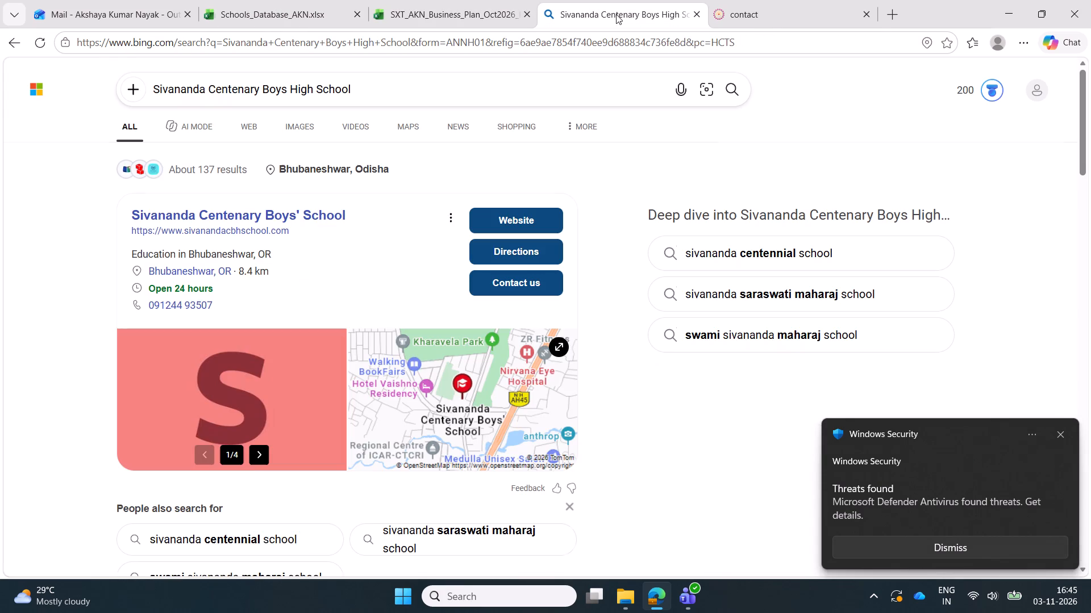
click(734, 18)
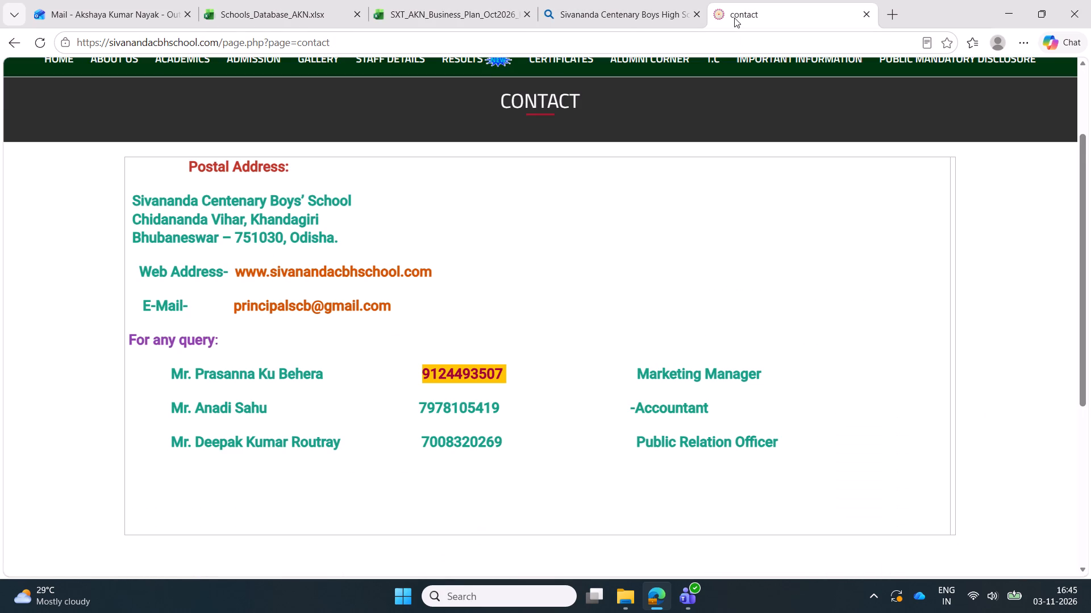
Open the edux erp demo favorite in a new browser tab and close the Sivananda school contact and search tabs.
click(898, 16)
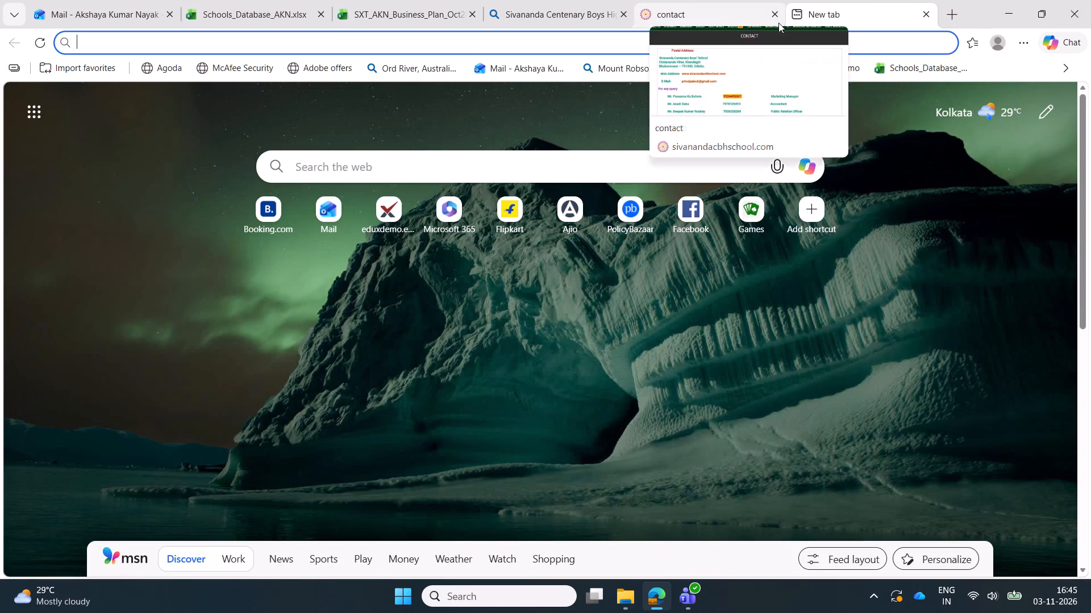
click(777, 12)
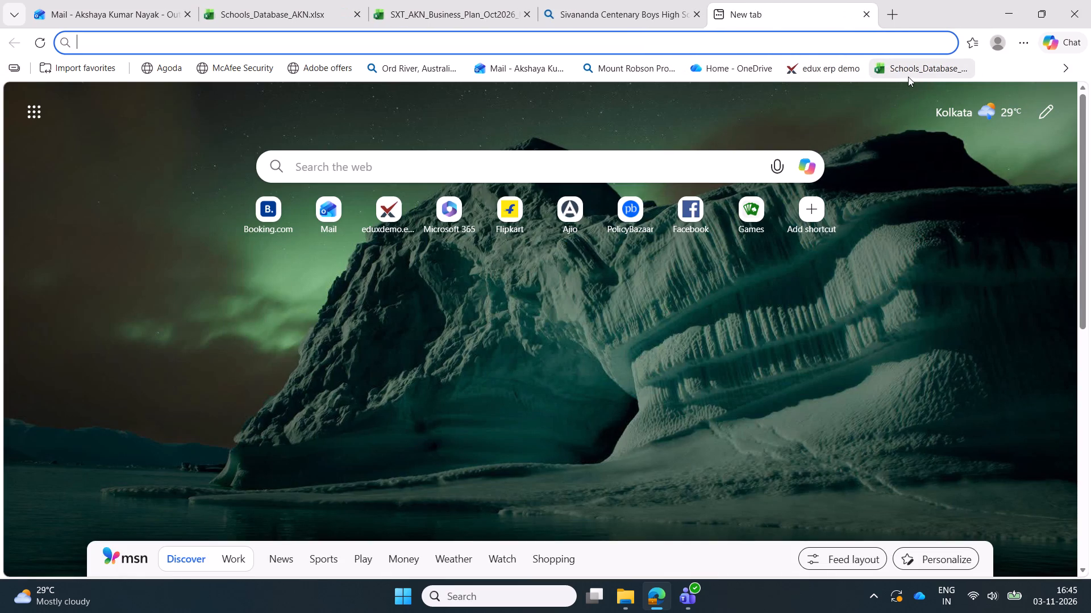
click(976, 49)
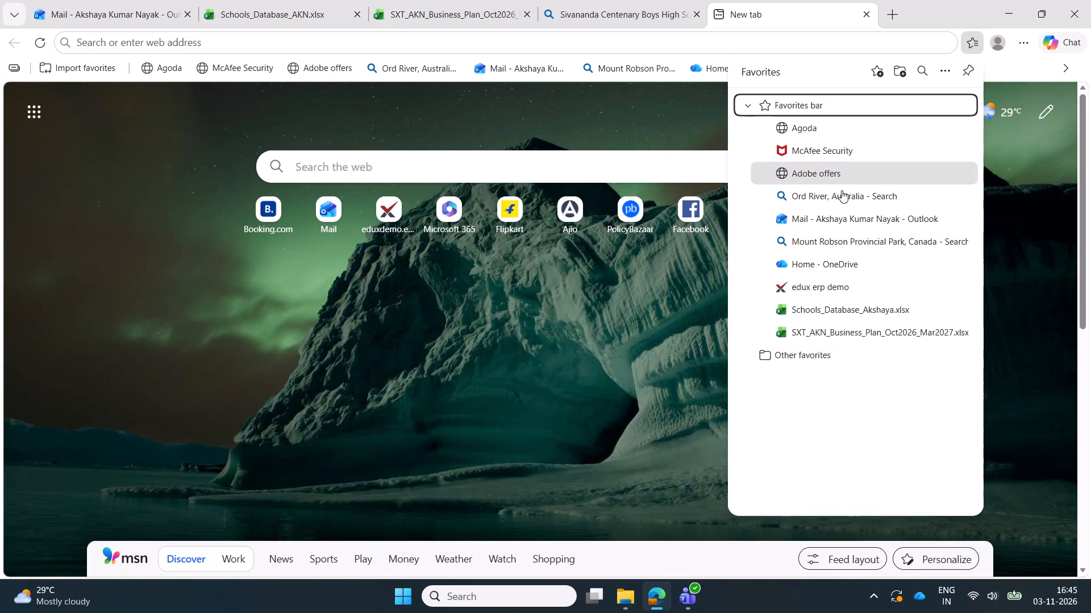
click(812, 282)
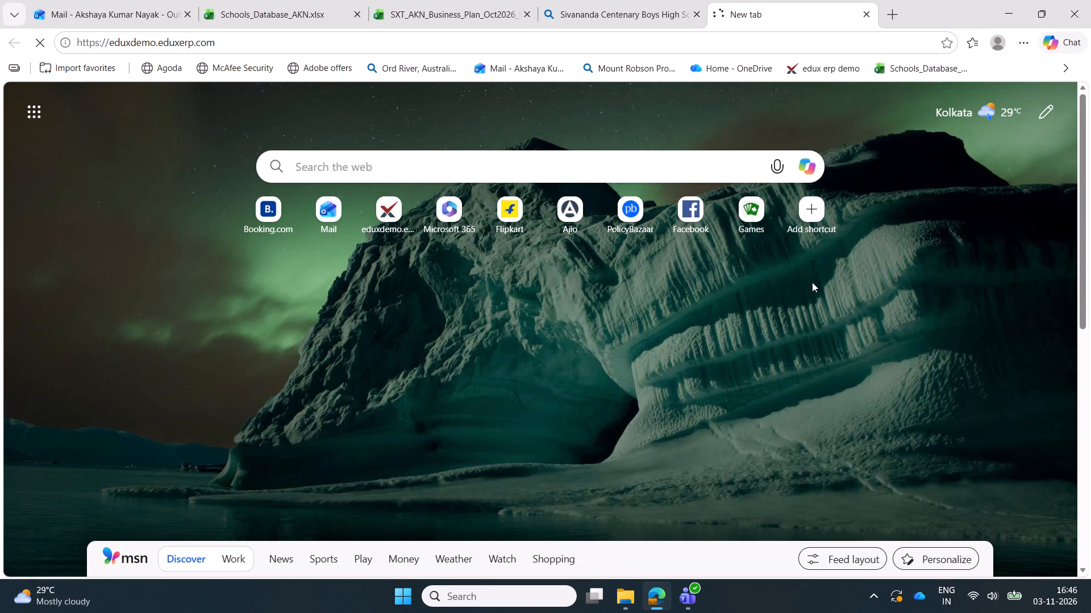
click(812, 282)
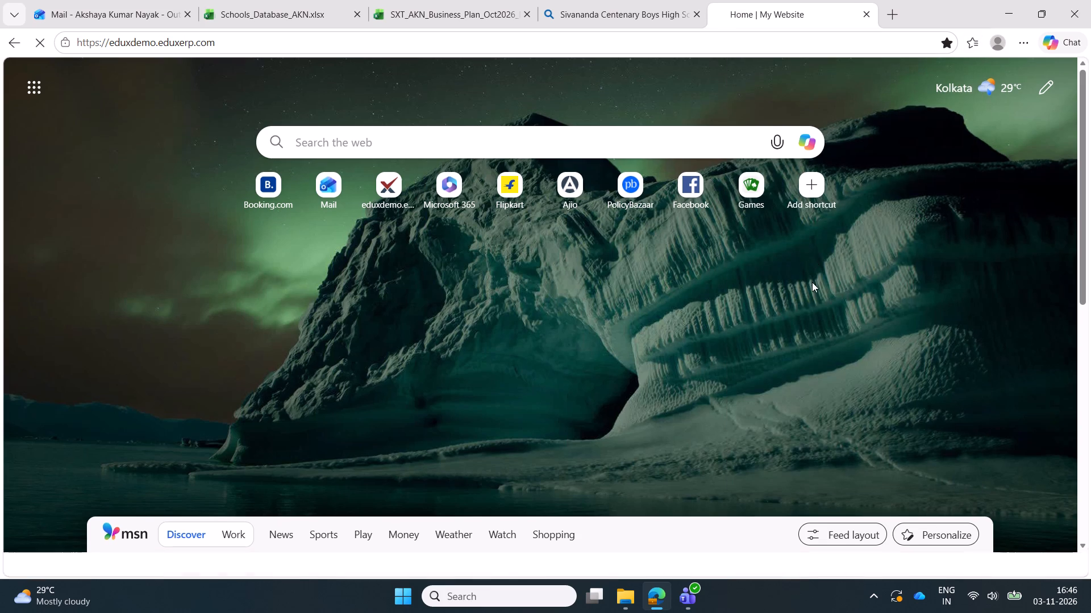
click(696, 19)
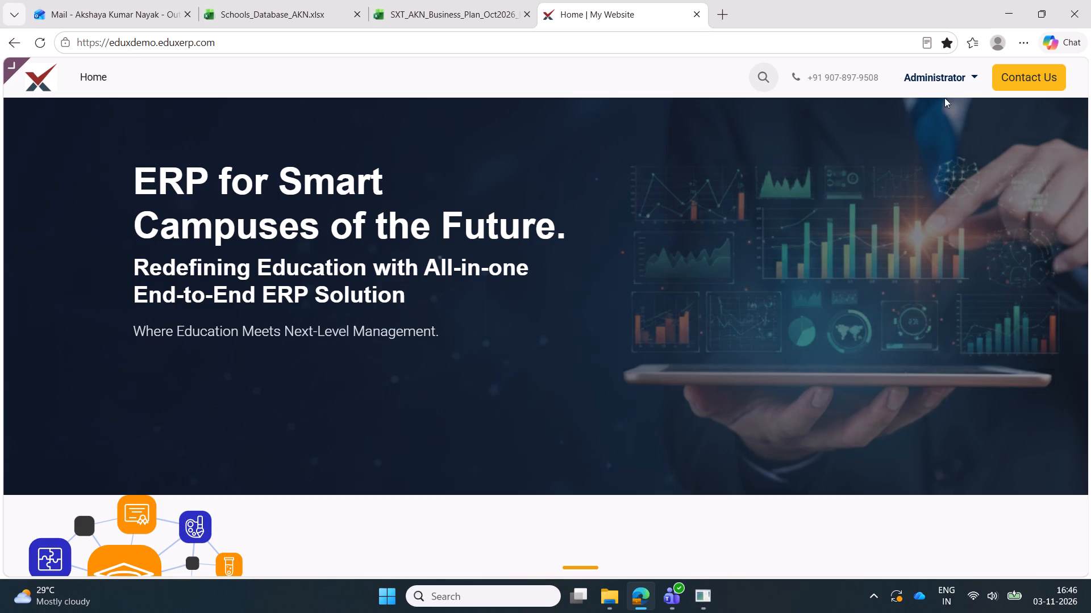
View the Administrator's My Account page on the ERP demo site and open its Apps area.
click(977, 81)
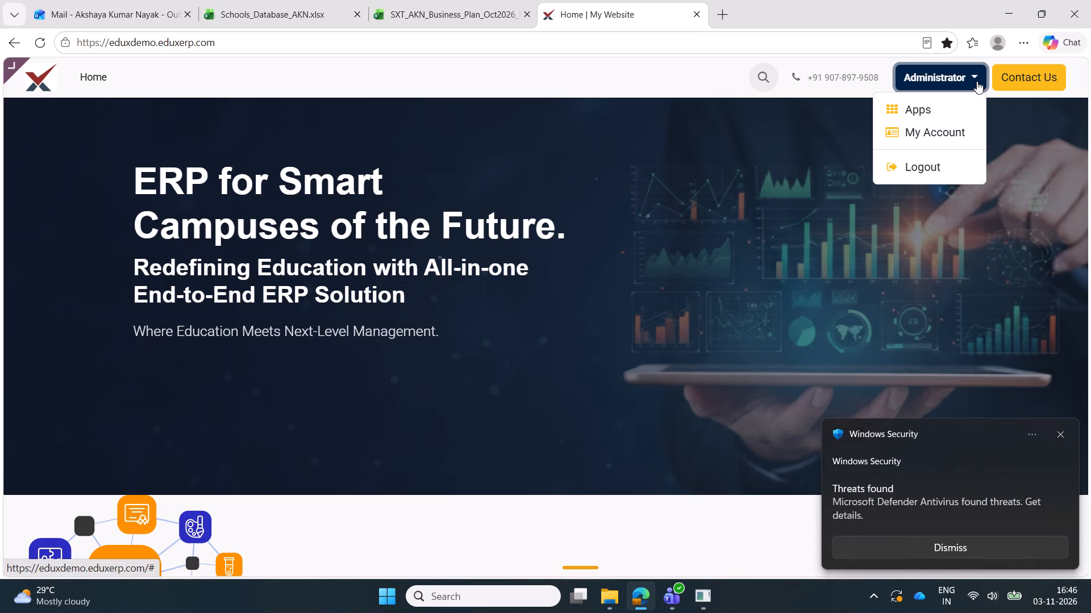
click(920, 132)
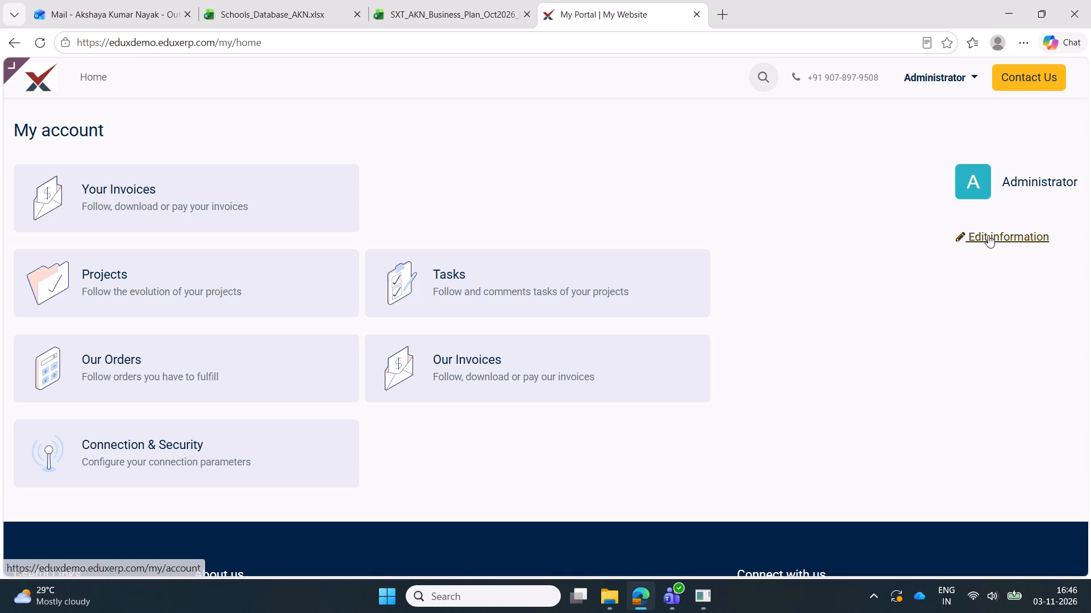
click(955, 72)
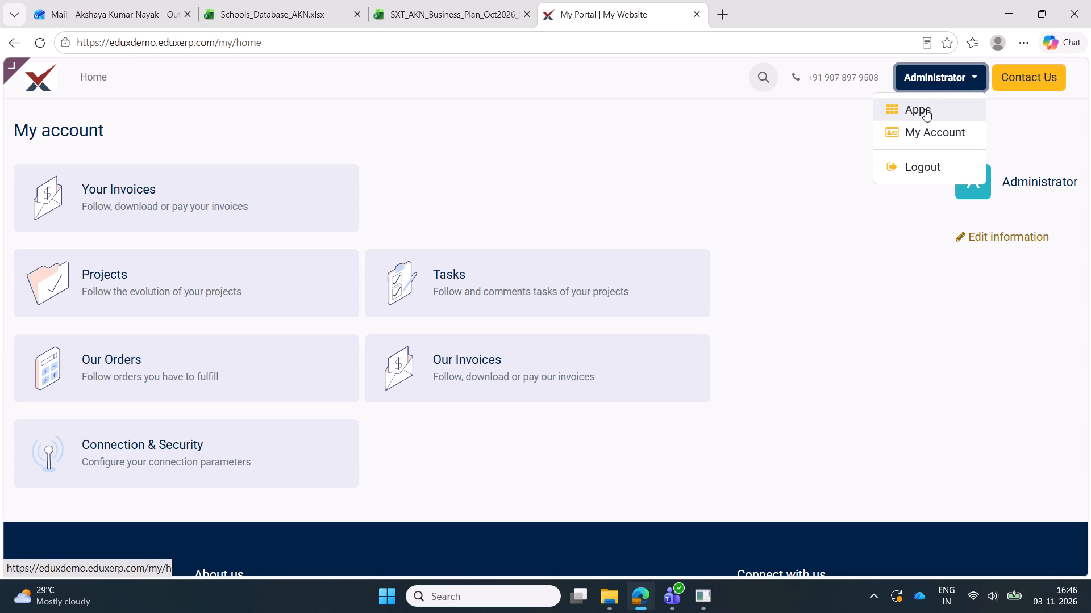
click(925, 109)
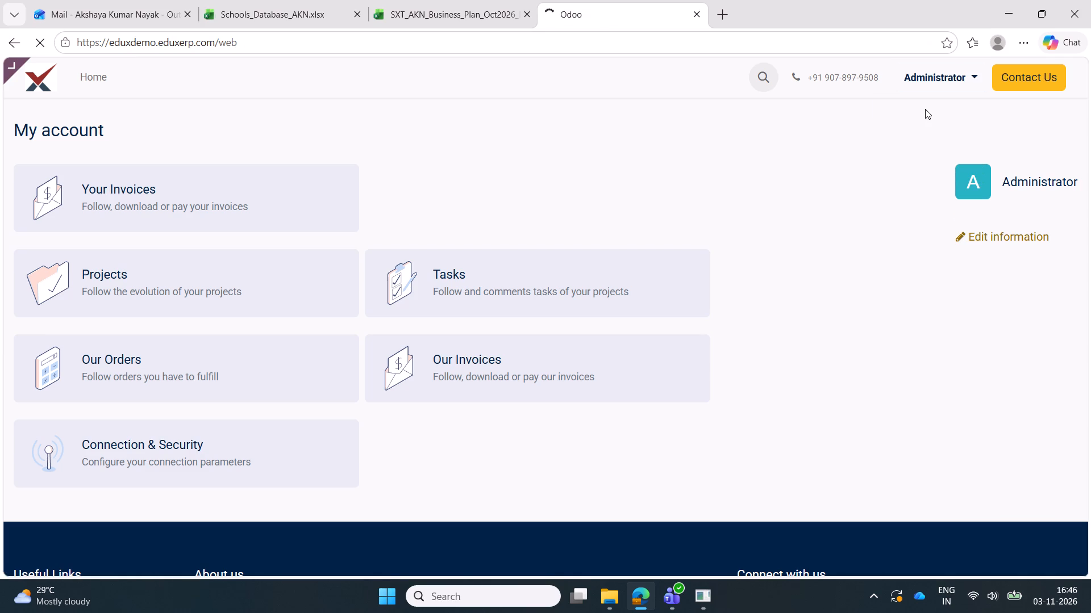